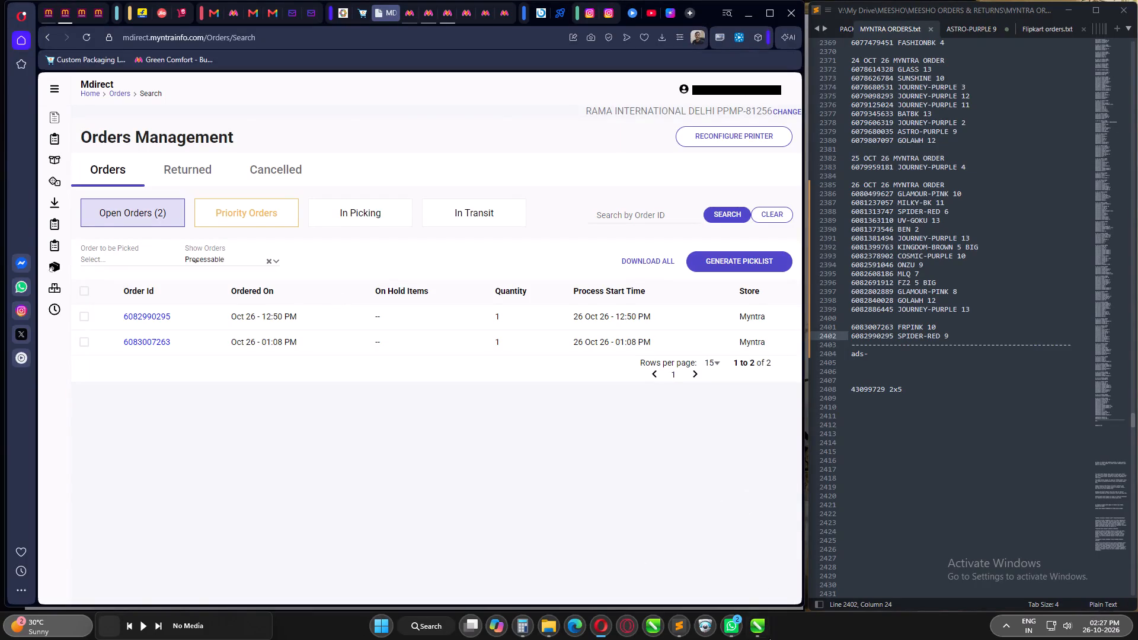
Switch to CorelDRAW and open the recent drawing GREEN ORDER 2 SEPT 25.cdr.
click(754, 632)
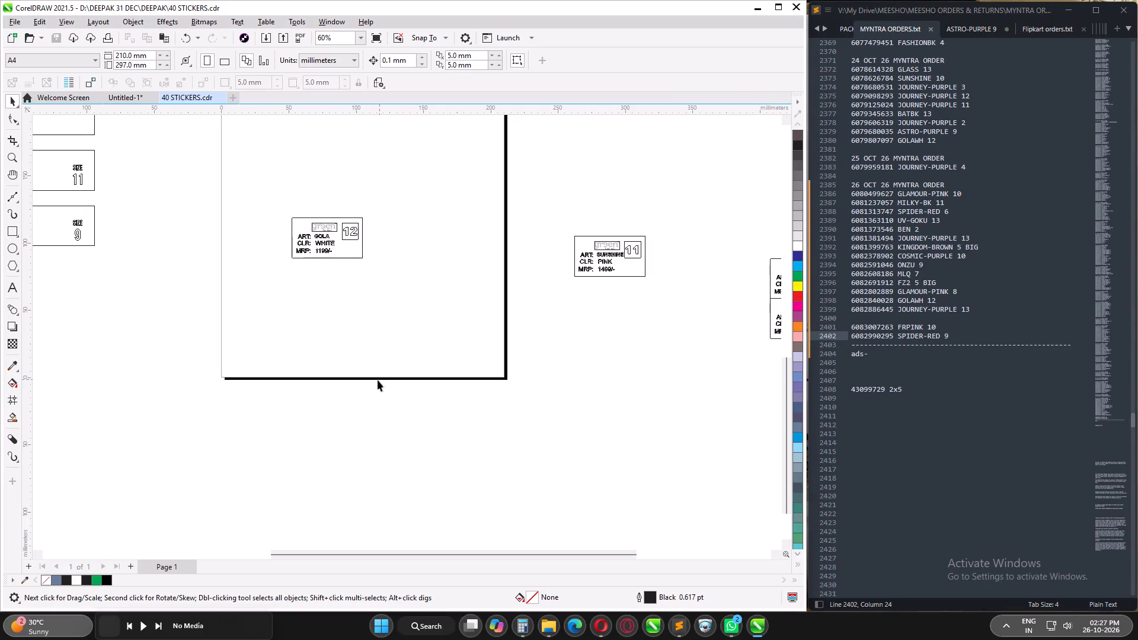
middle_drag(378, 380, 424, 560)
click(57, 100)
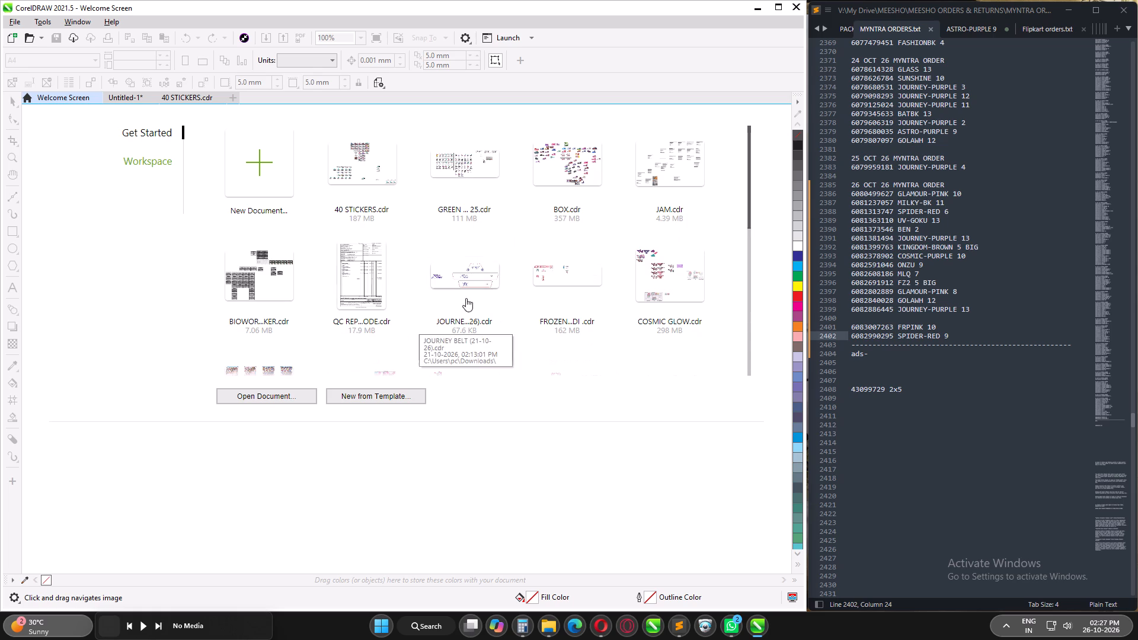
scroll(559, 276, down, 3)
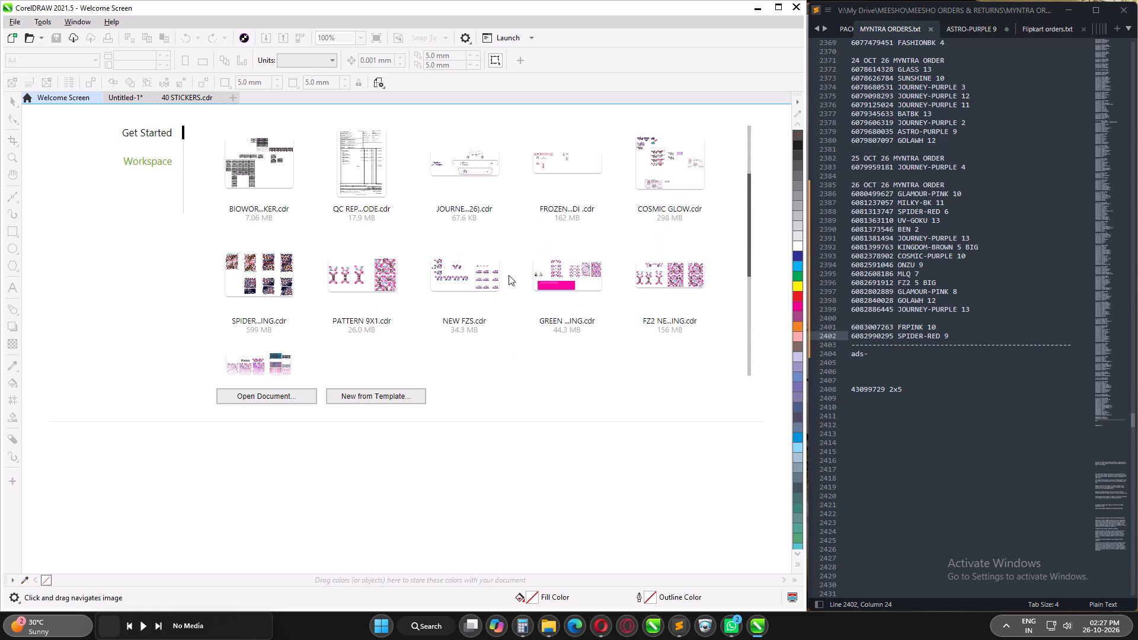
scroll(509, 275, down, 1)
scroll(532, 286, up, 2)
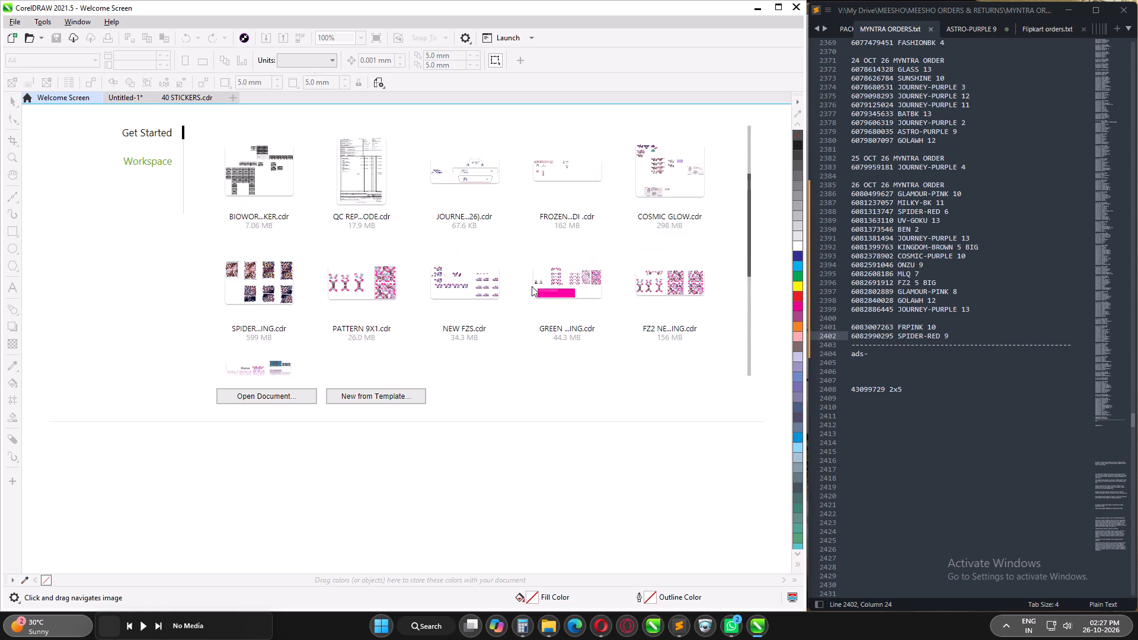
scroll(532, 286, up, 2)
click(481, 165)
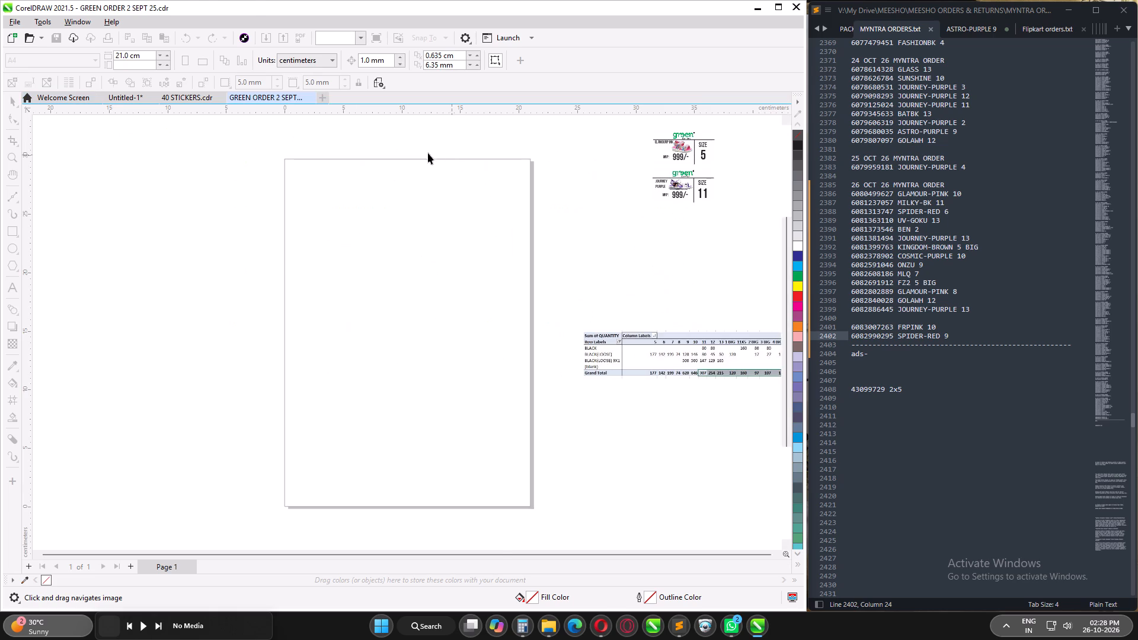
Examine the size and quantity tables of BATBK sandal orders 146 and 148, comparing them with each other.
scroll(450, 322, down, 12)
middle_drag(290, 396, 717, 257)
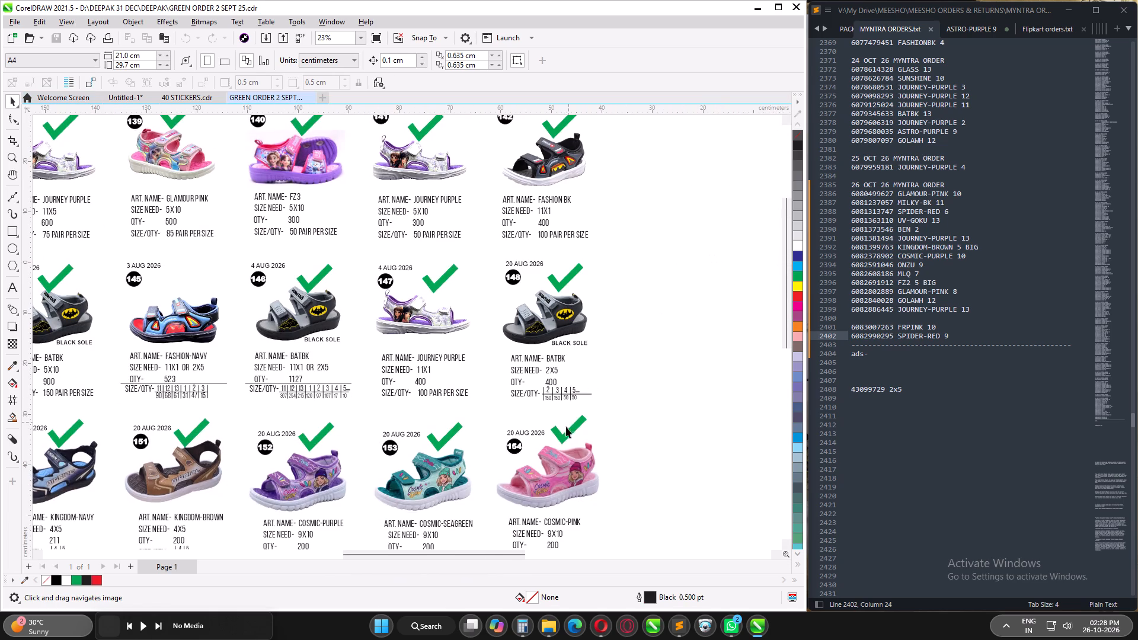
scroll(567, 404, up, 11)
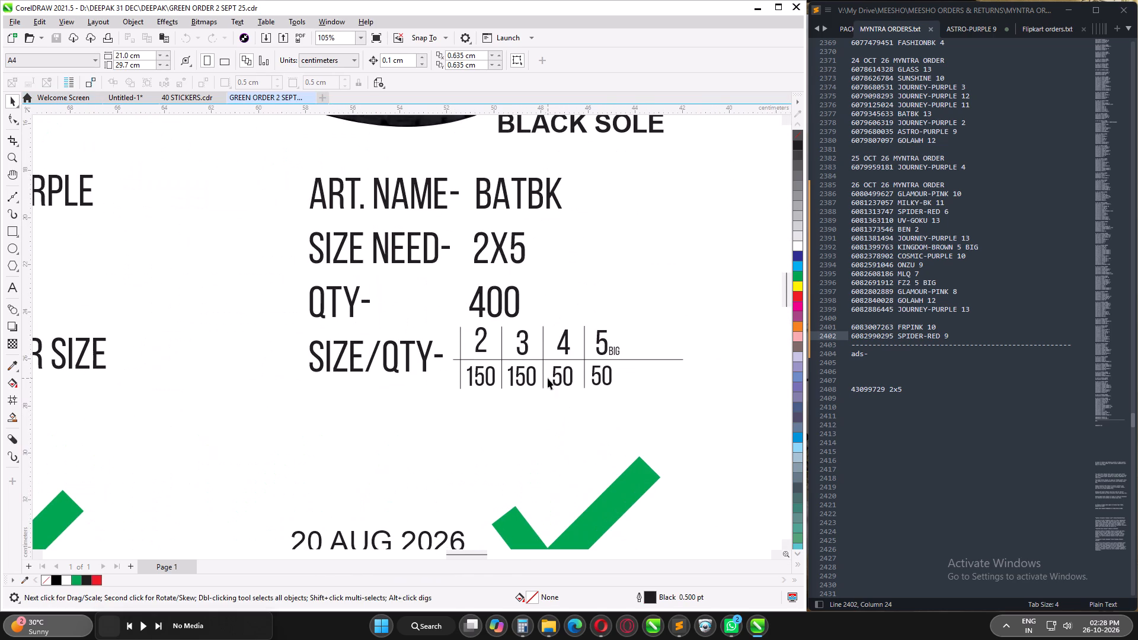
scroll(510, 363, down, 3)
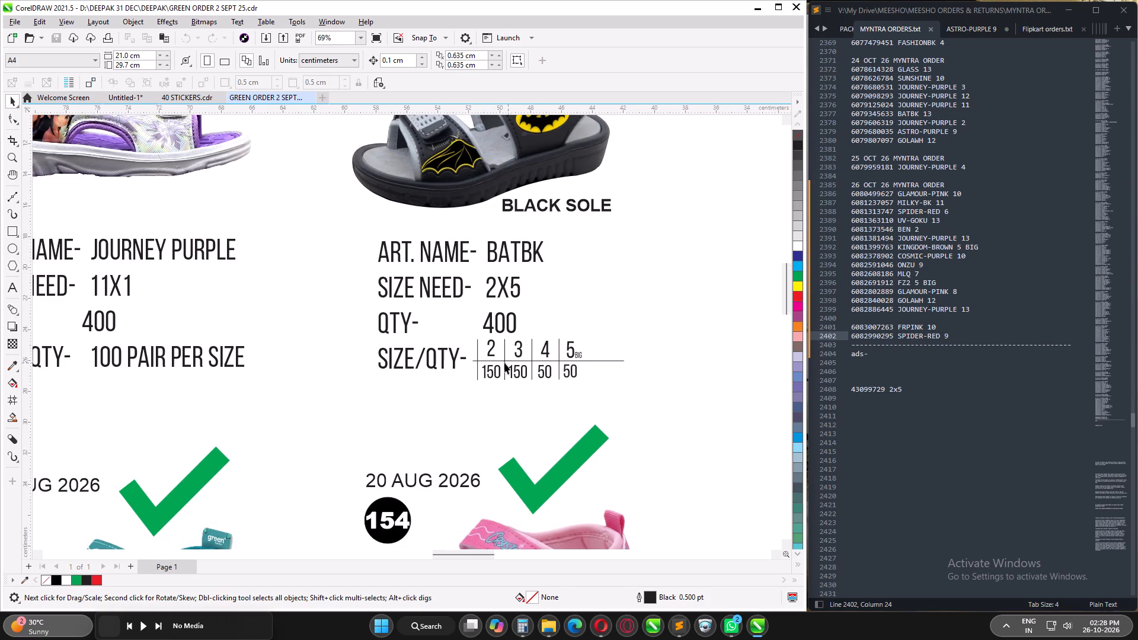
middle_drag(460, 381, 560, 369)
scroll(589, 351, down, 4)
middle_drag(525, 361, 574, 352)
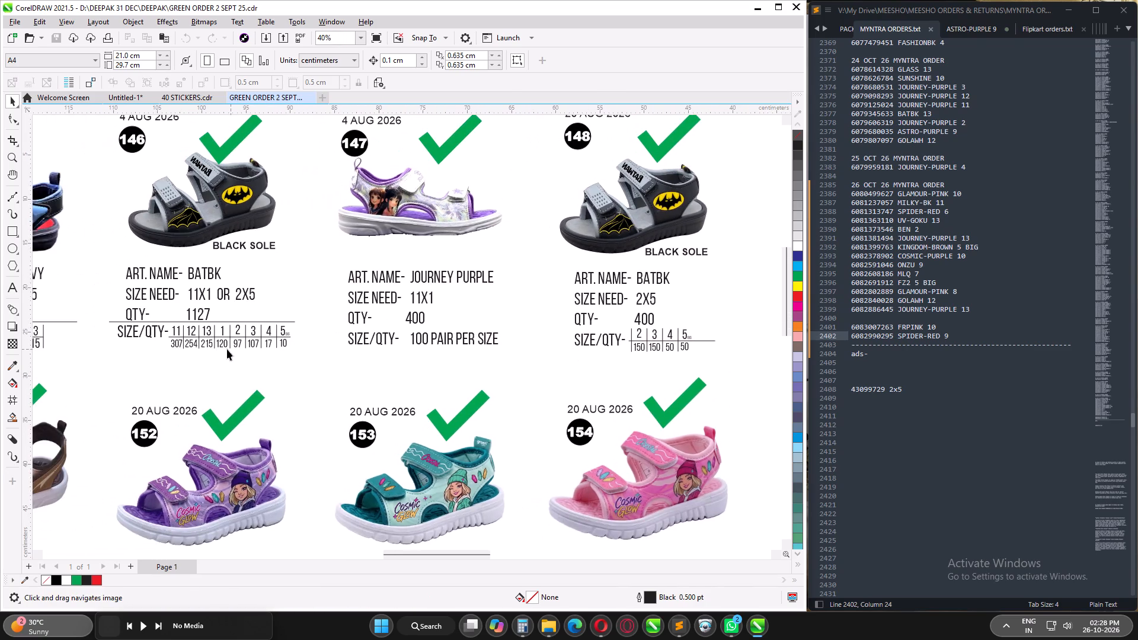
scroll(228, 349, up, 5)
middle_drag(322, 345, 244, 358)
scroll(240, 357, down, 2)
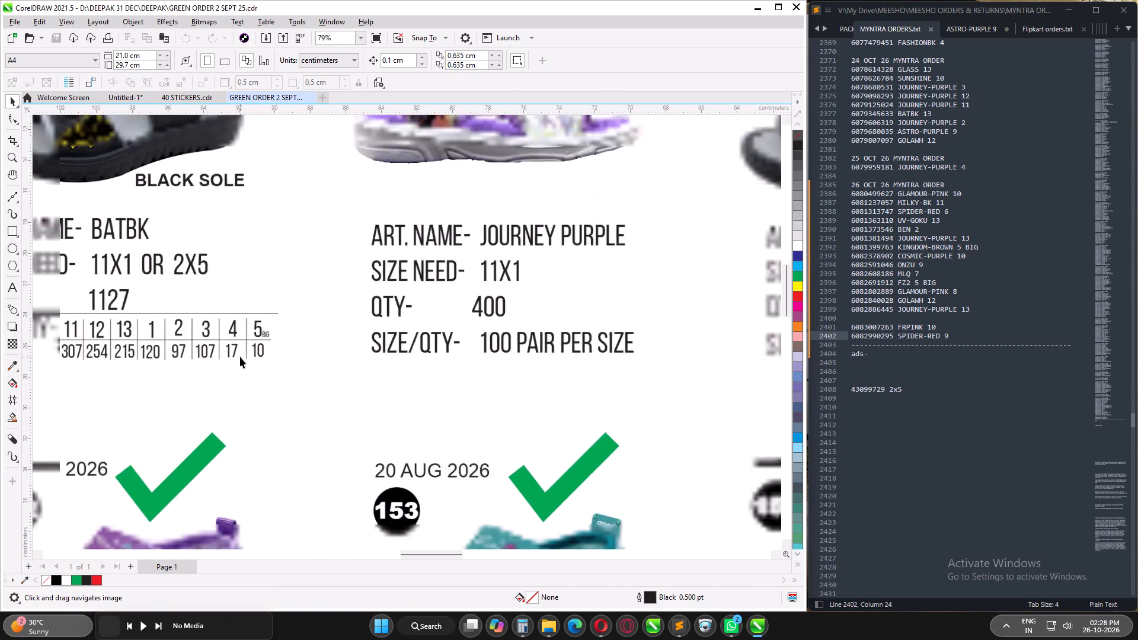
scroll(240, 357, down, 1)
middle_drag(601, 359, 225, 345)
scroll(407, 345, up, 4)
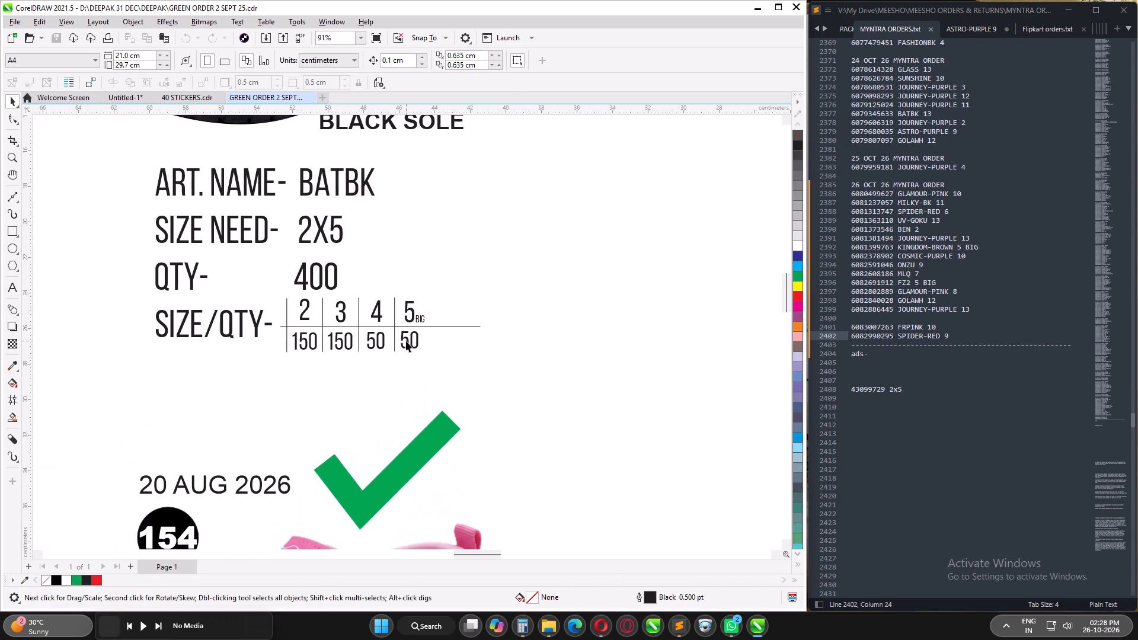
scroll(429, 328, down, 9)
scroll(427, 318, up, 1)
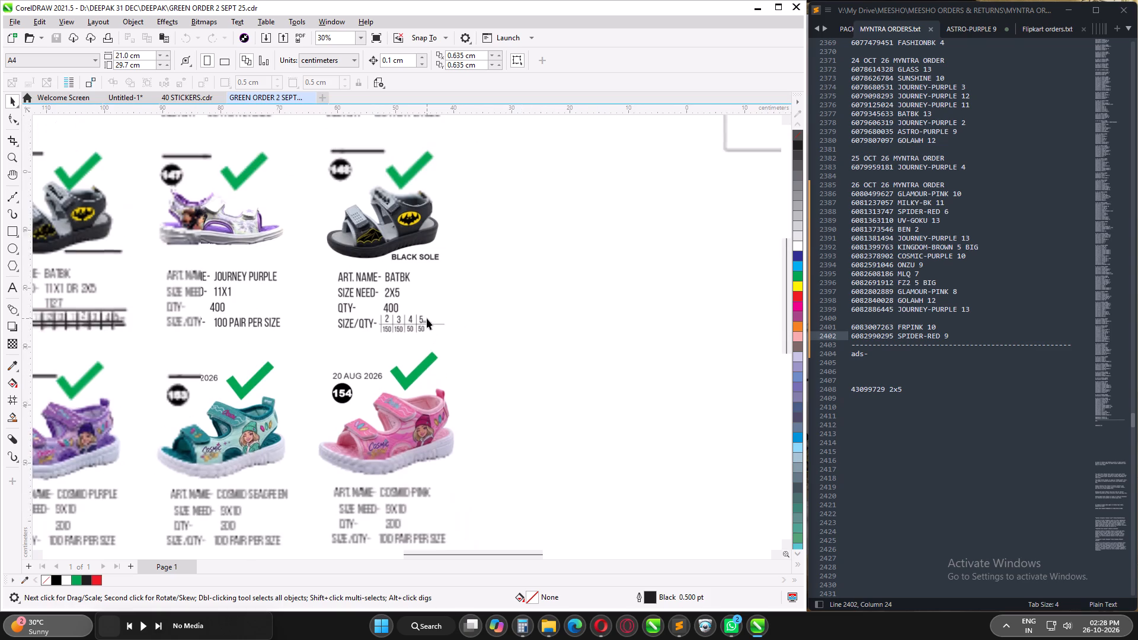
Look over the order sheet's sandal entries from the June 2026 orders through the October 2026 orders.
scroll(416, 315, down, 5)
middle_drag(384, 396, 378, 312)
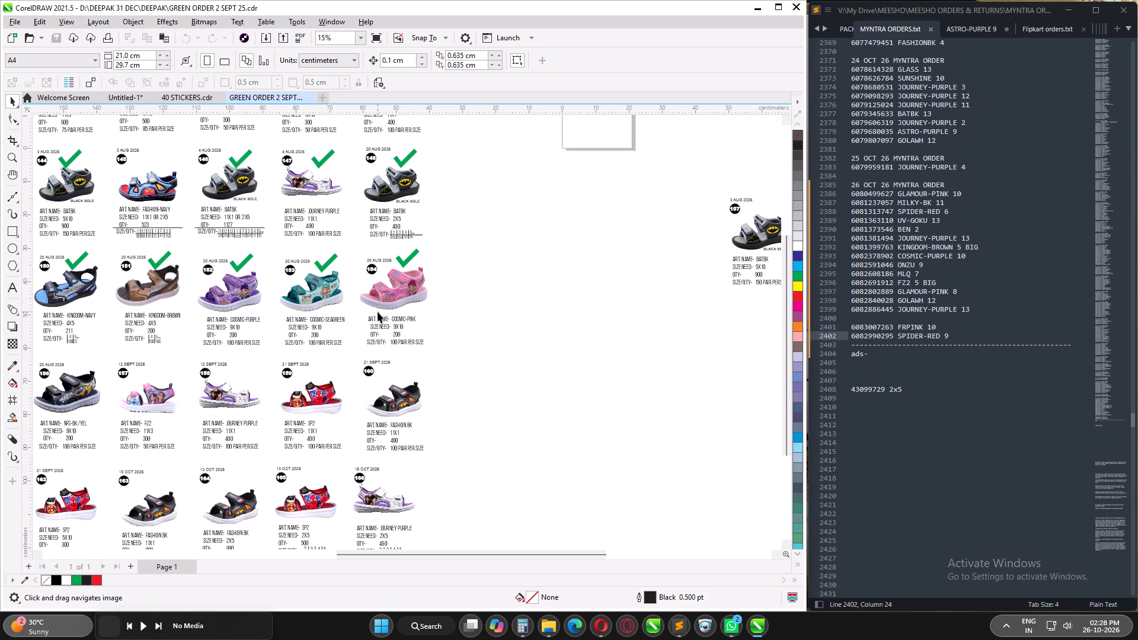
middle_drag(302, 465, 399, 263)
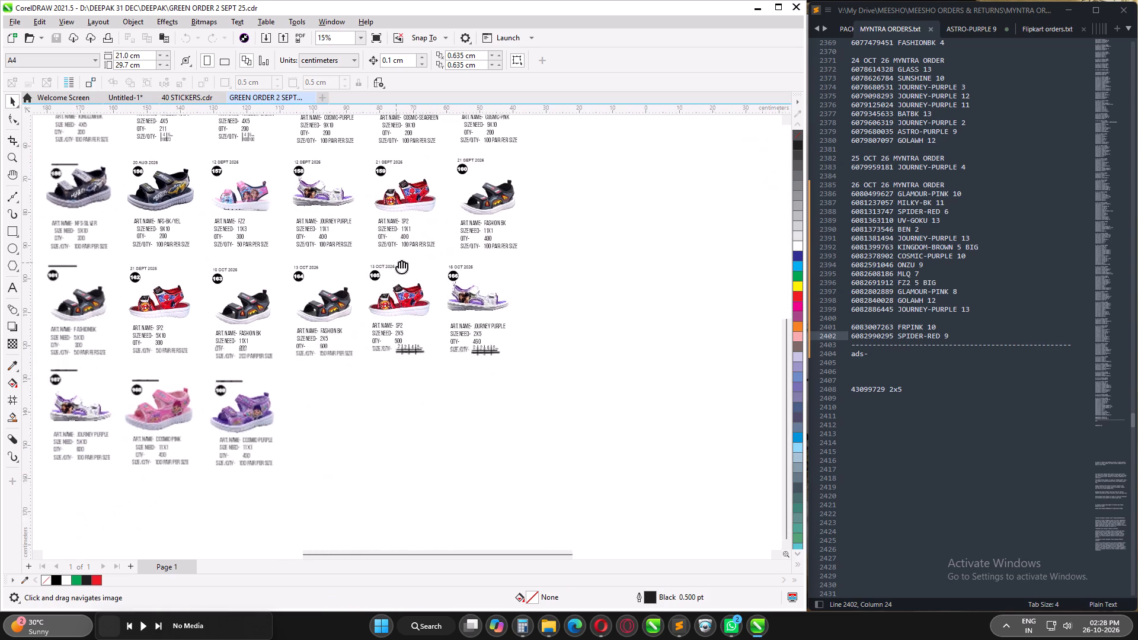
middle_drag(399, 263, 482, 326)
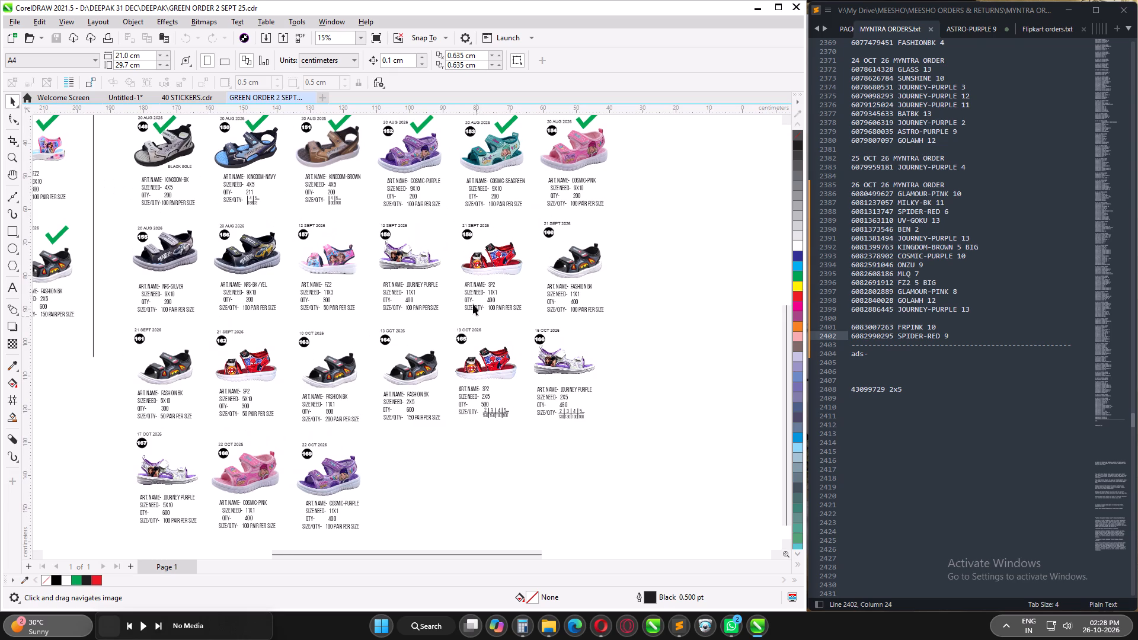
middle_drag(452, 185, 410, 359)
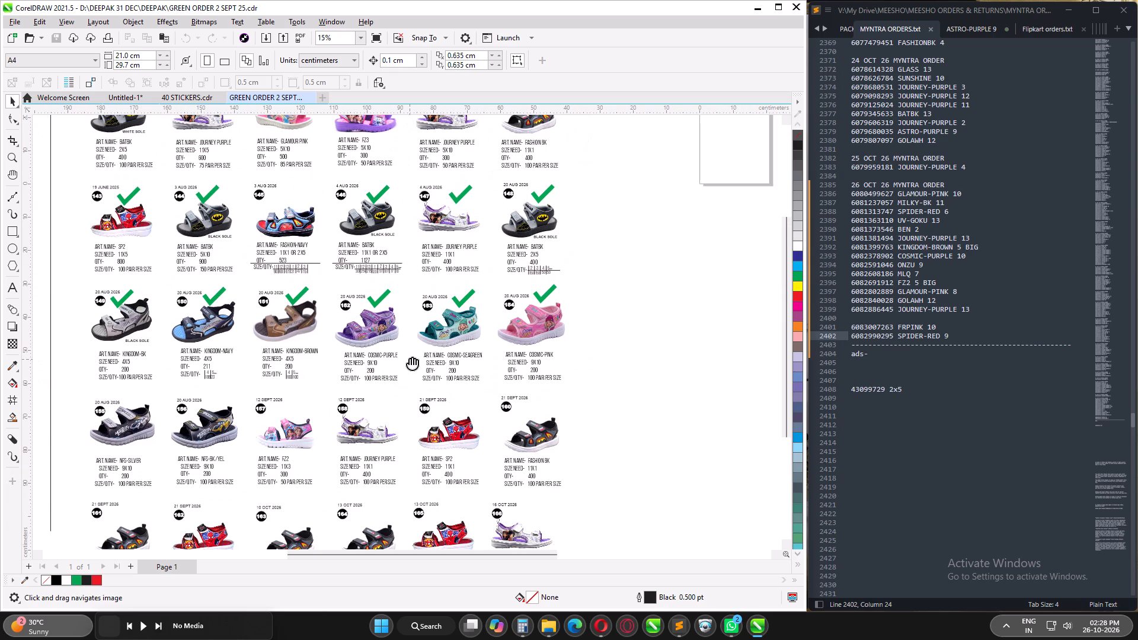
middle_drag(410, 359, 401, 252)
middle_drag(376, 408, 357, 308)
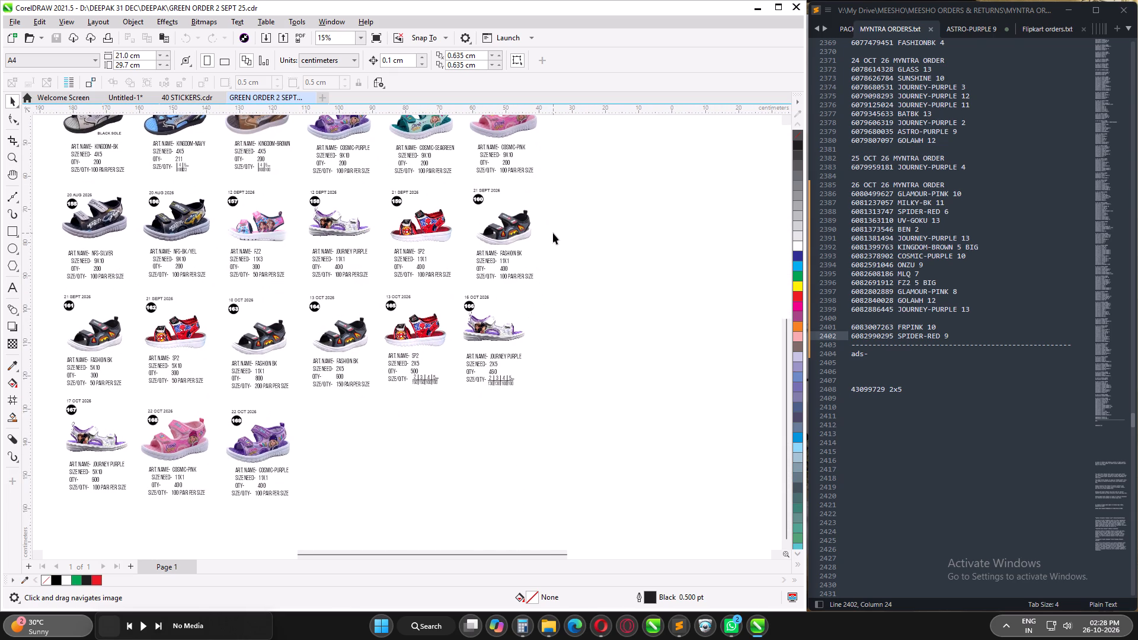
middle_drag(568, 199, 506, 446)
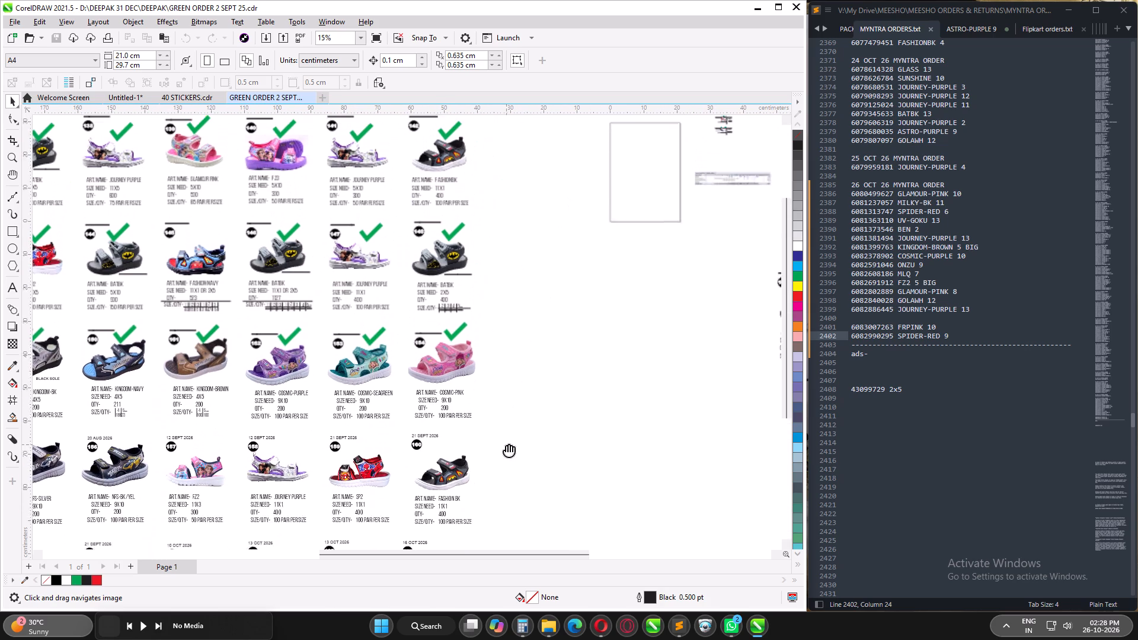
middle_drag(506, 446, 506, 457)
middle_drag(341, 322, 506, 324)
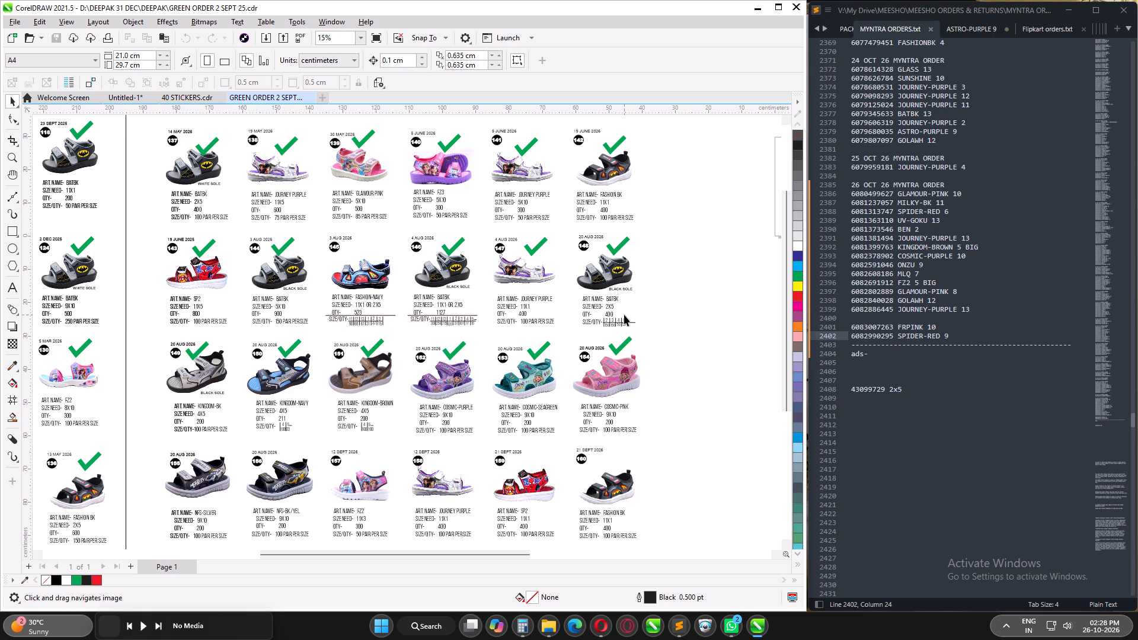
middle_drag(516, 441, 529, 342)
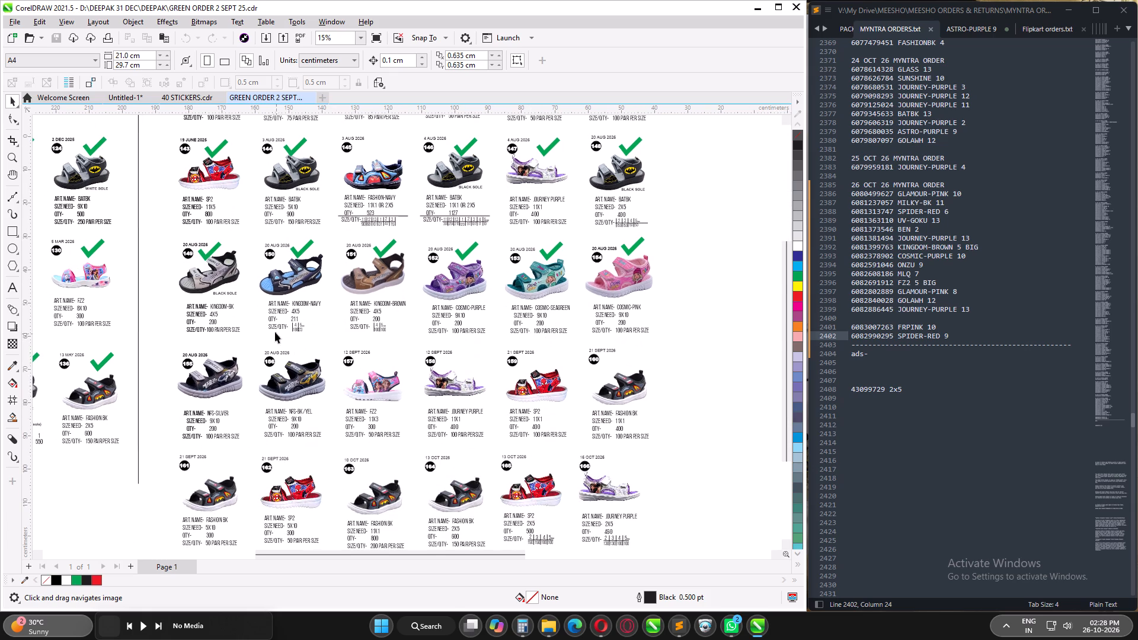
Examine the sizes and quantities of the Kingdom-BK, Kingdom-Navy and Kingdom-Brown orders dated 20 AUG 2026.
scroll(271, 325, up, 5)
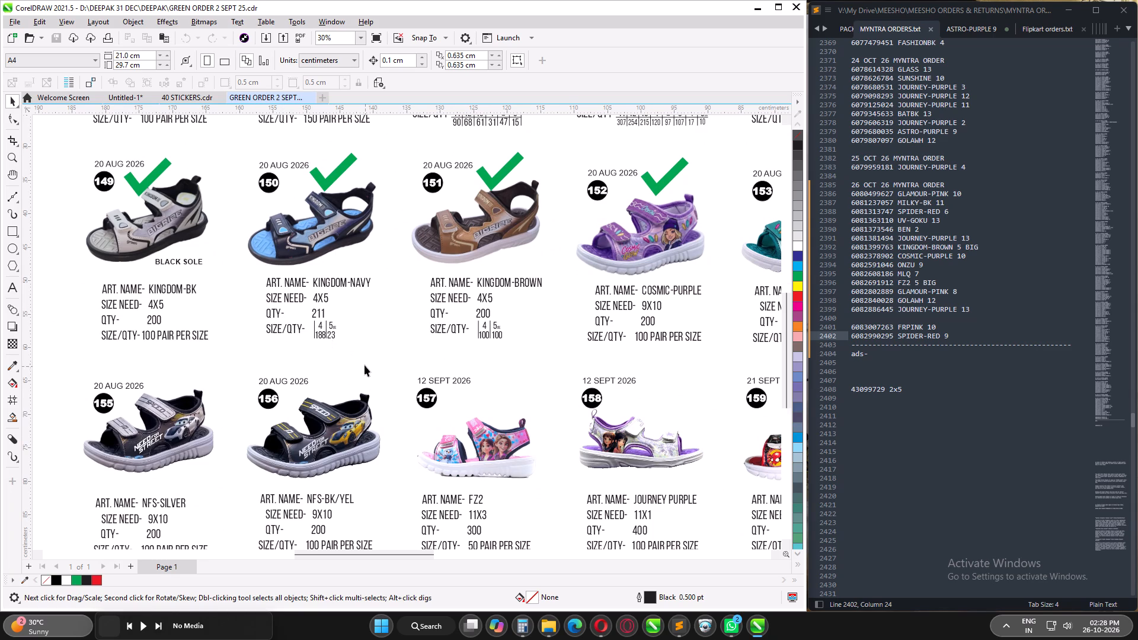
scroll(365, 365, down, 2)
middle_drag(412, 300, 296, 204)
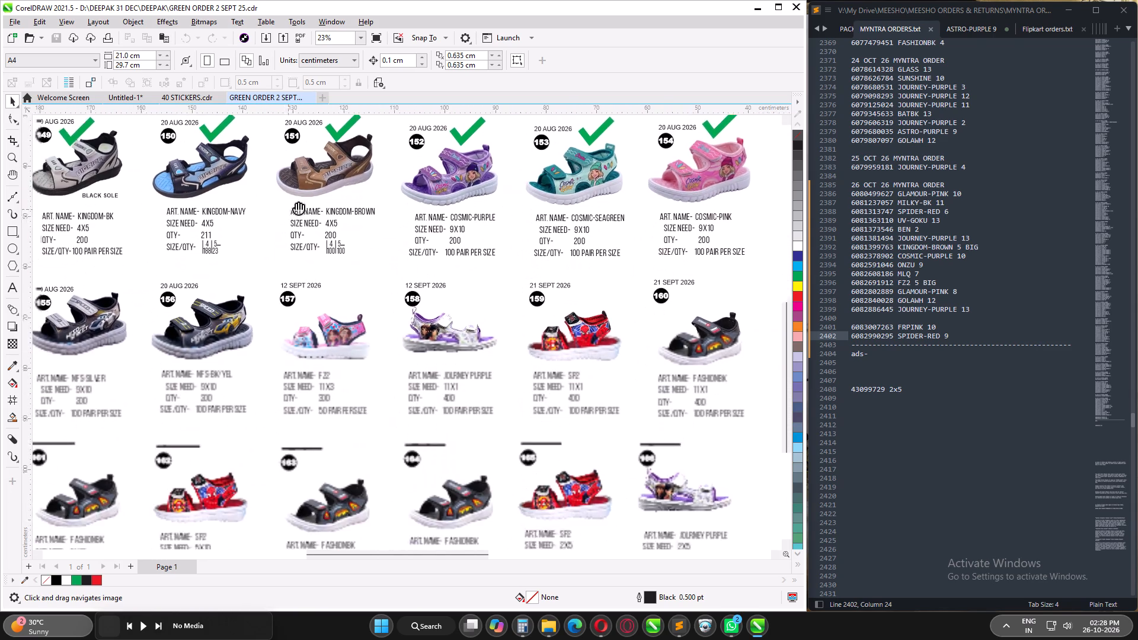
middle_drag(296, 204, 363, 140)
middle_drag(561, 298, 296, 393)
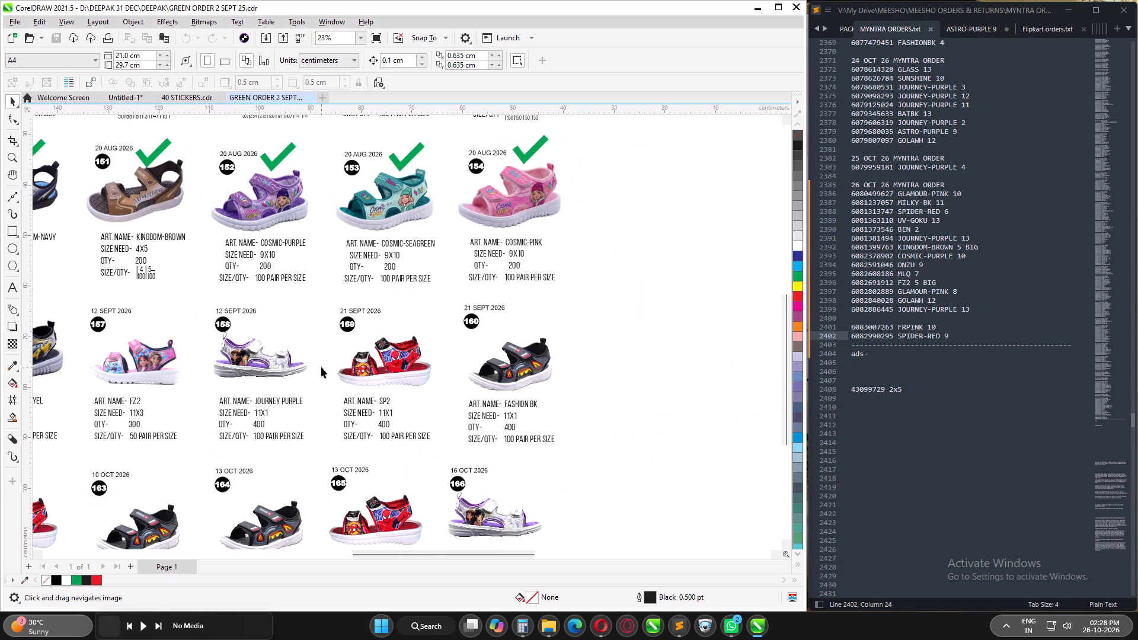
middle_drag(187, 309, 471, 398)
scroll(396, 356, up, 5)
middle_drag(249, 353, 315, 348)
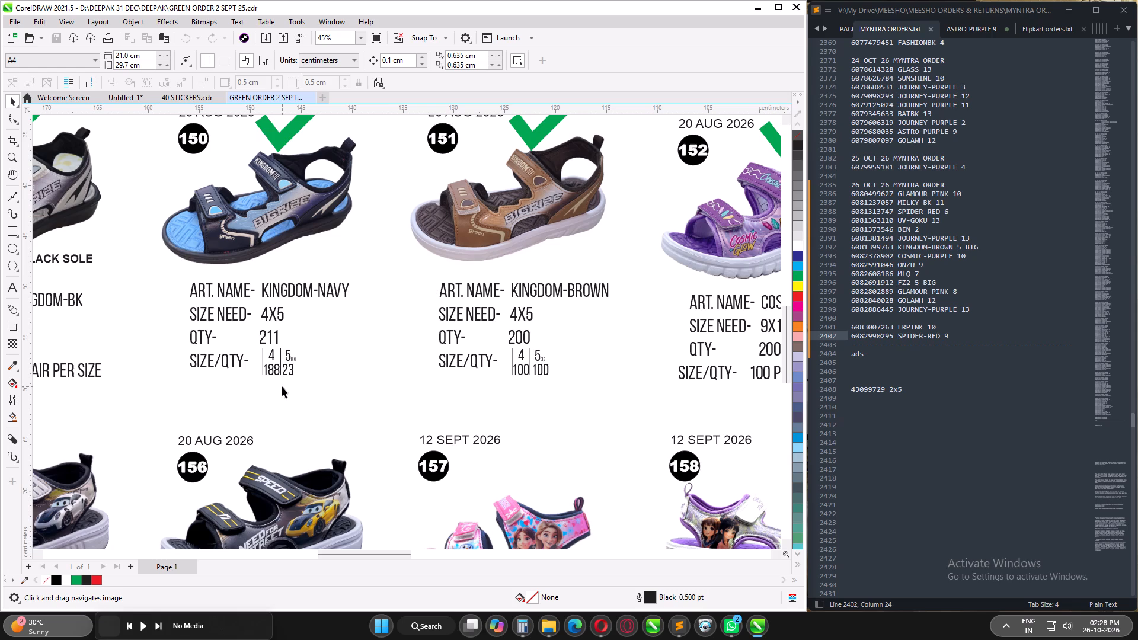
middle_drag(175, 382, 532, 348)
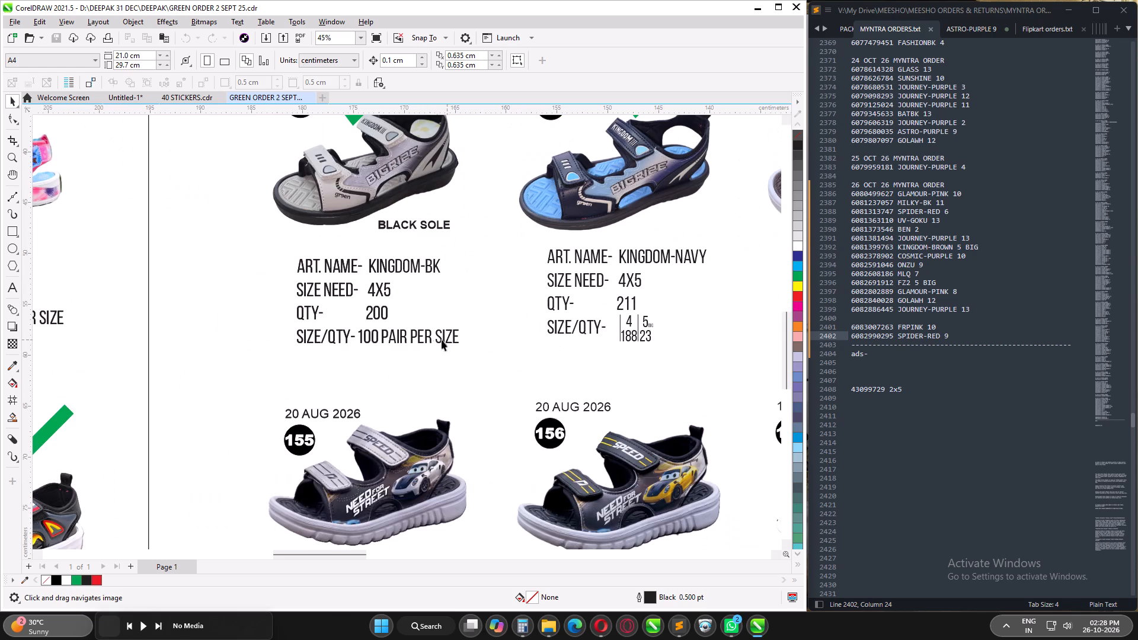
scroll(430, 341, down, 3)
middle_drag(463, 341, 406, 372)
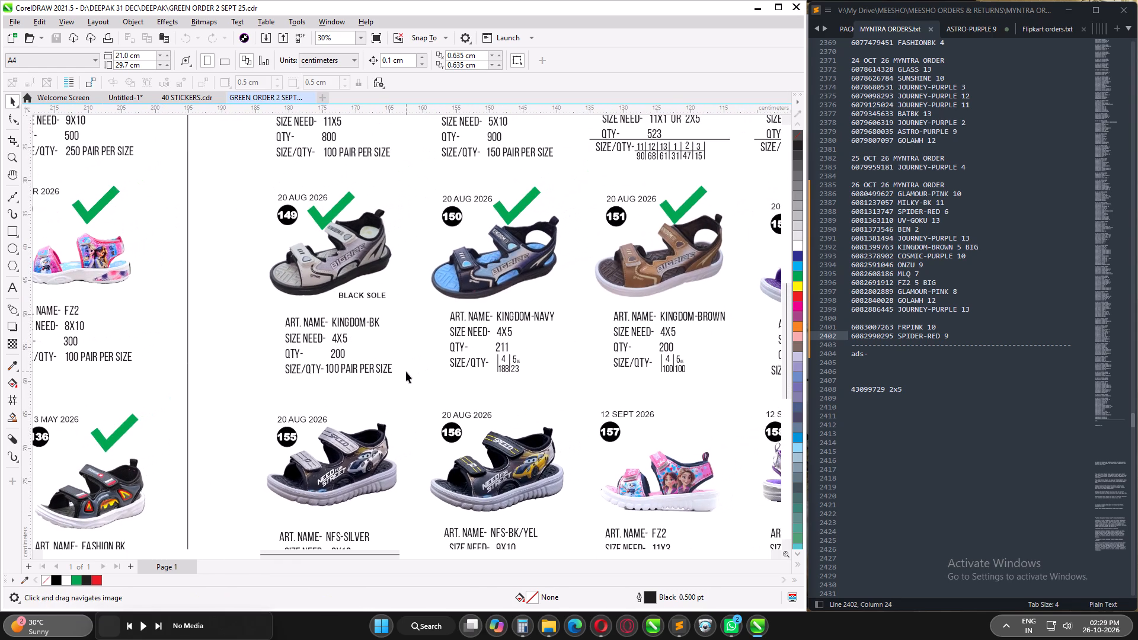
scroll(405, 370, down, 4)
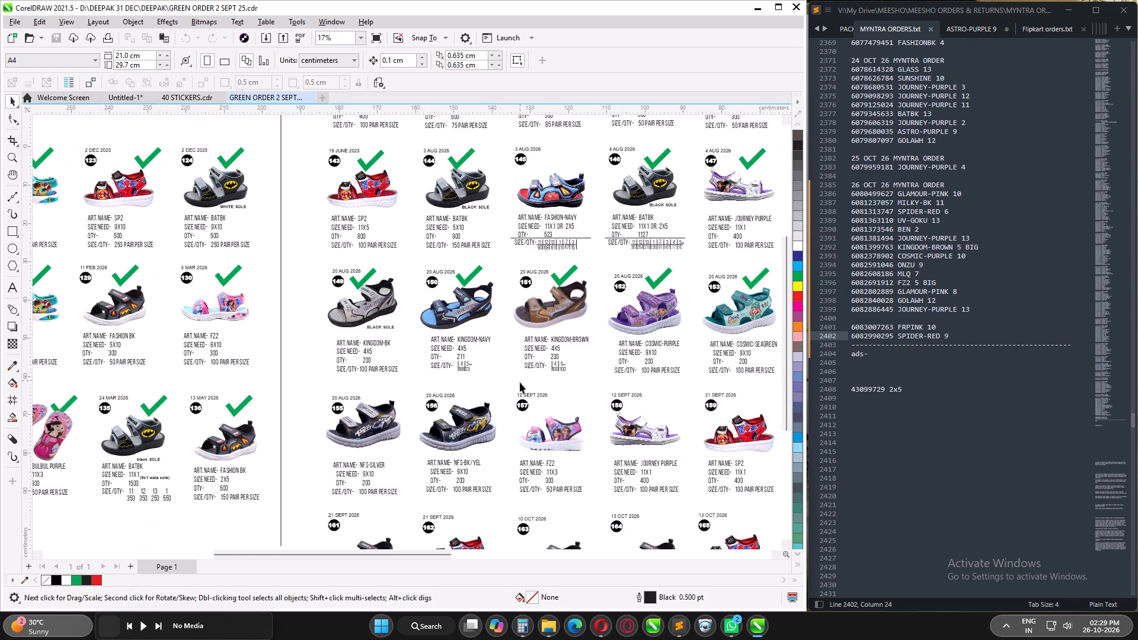
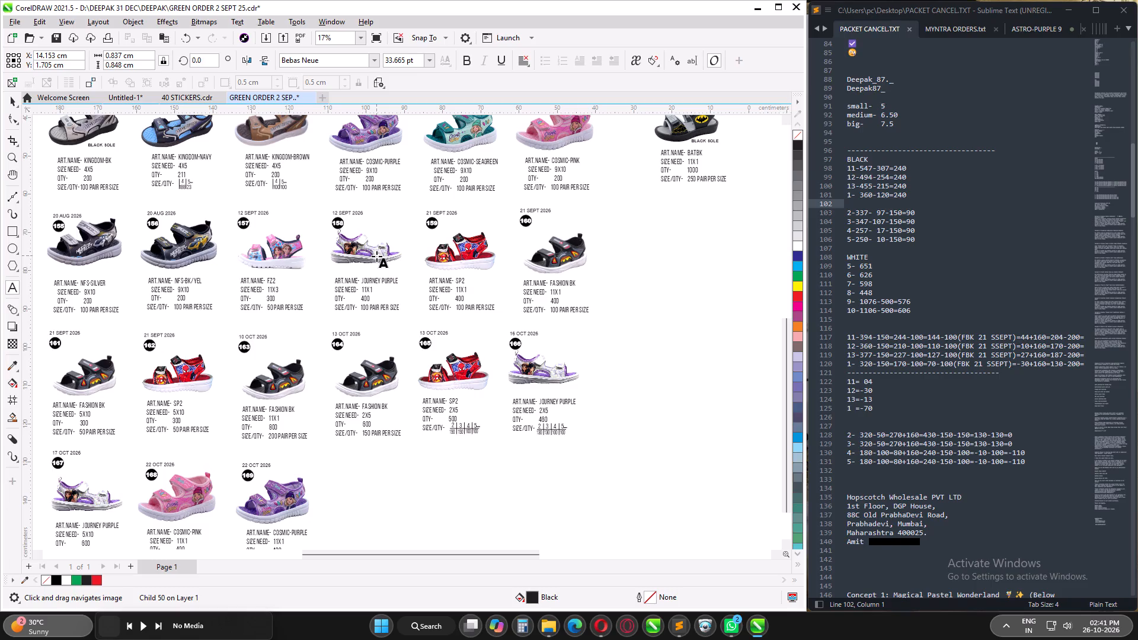
scroll(417, 388, down, 6)
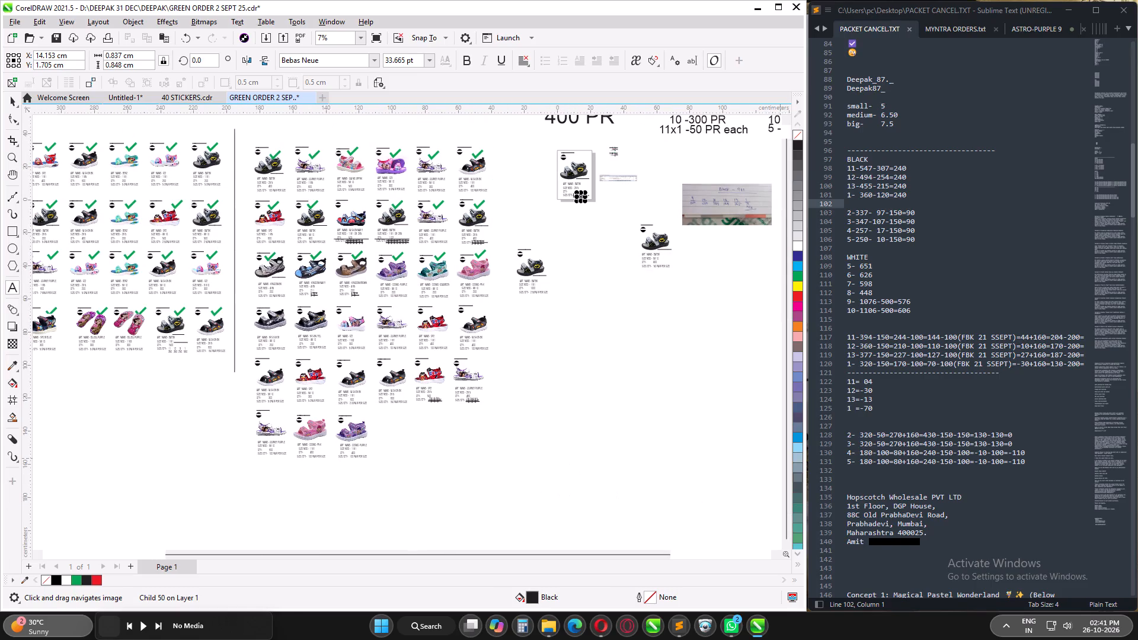
click(958, 28)
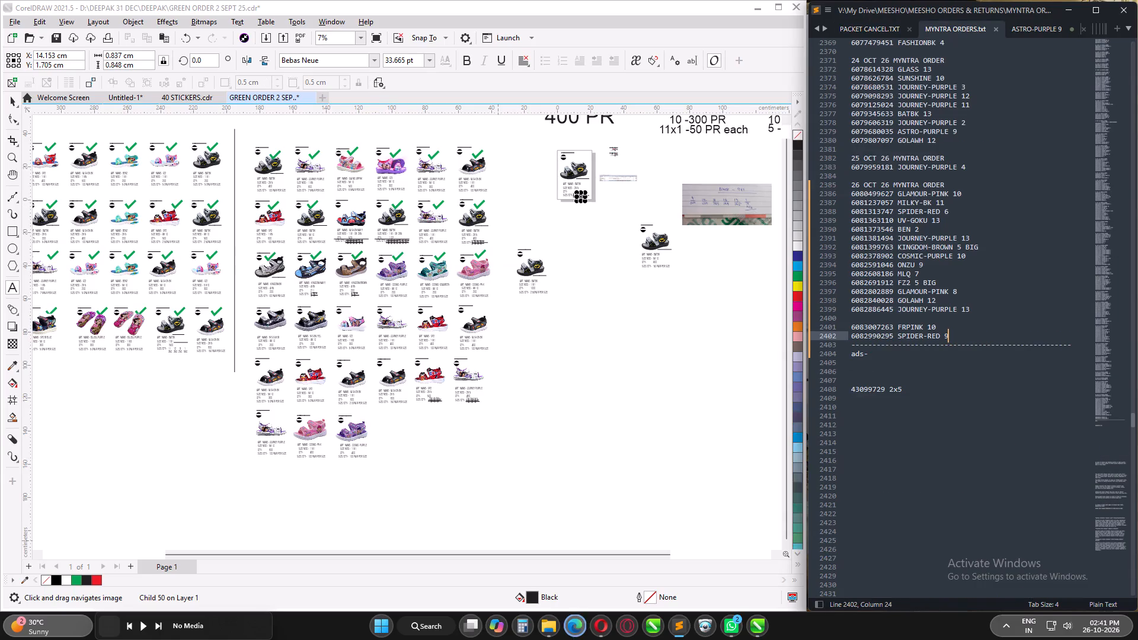
click(599, 630)
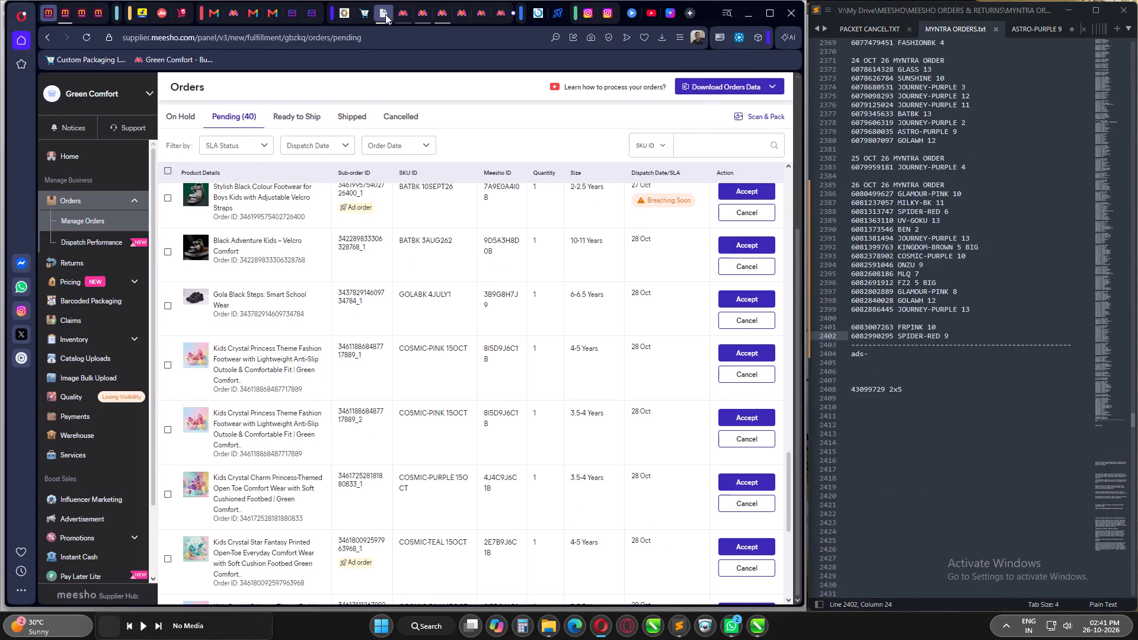
click(384, 14)
click(263, 190)
click(247, 213)
click(143, 215)
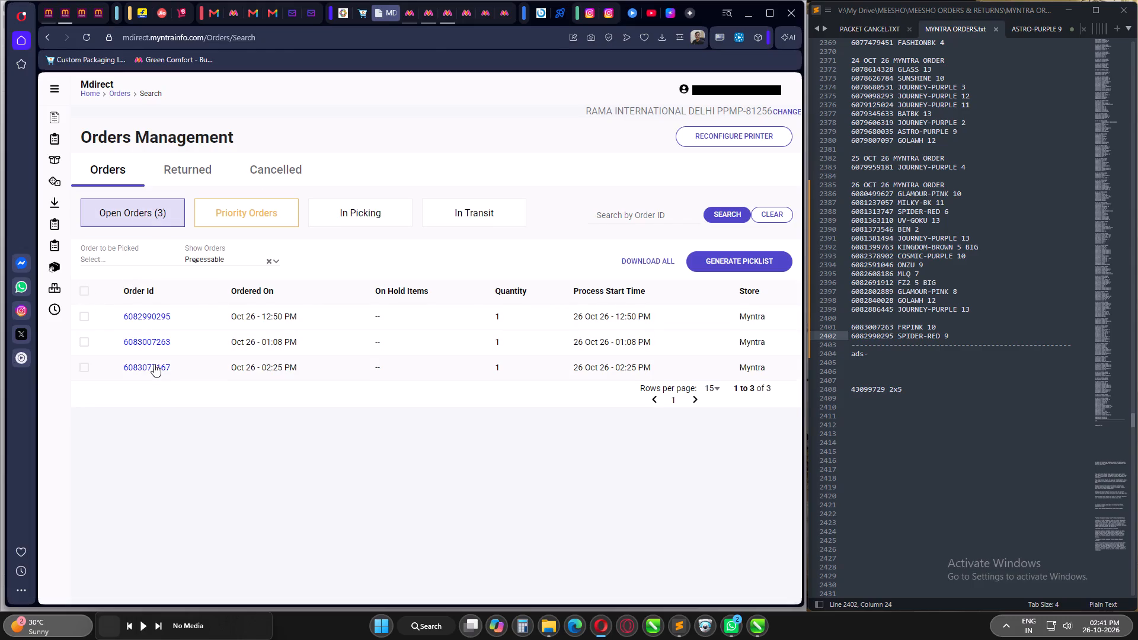
click(154, 364)
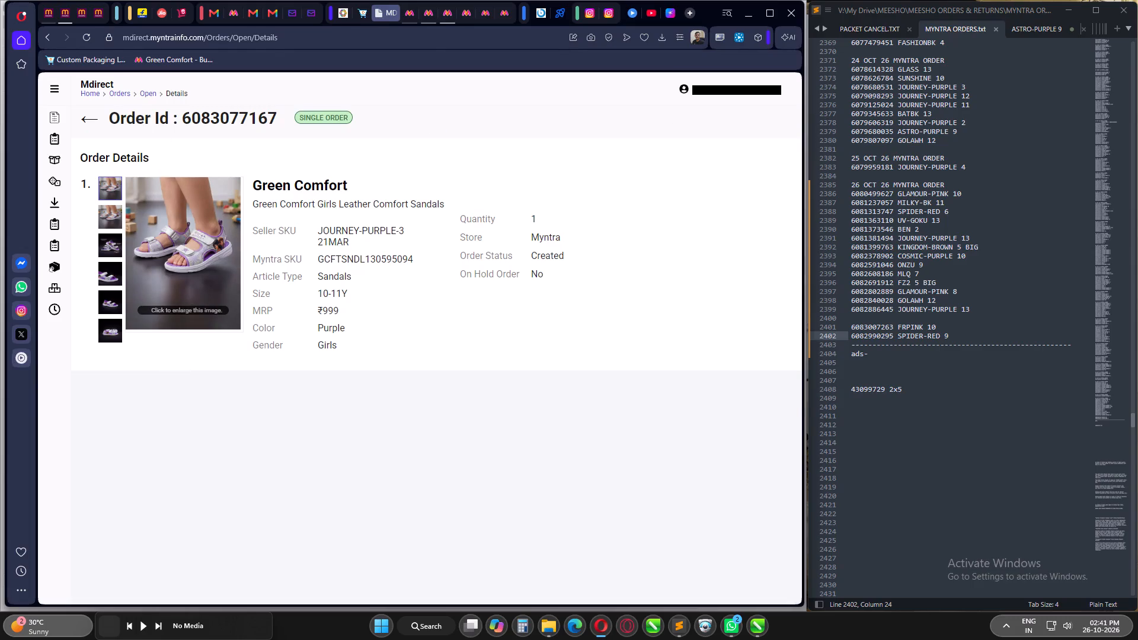
Copy the order ID into the 26 OCT 26 Myntra list in Sublime Text as a new last entry, labelled JOURNEY-PURPLE.
drag(181, 121, 276, 124)
key(ctrl+c)
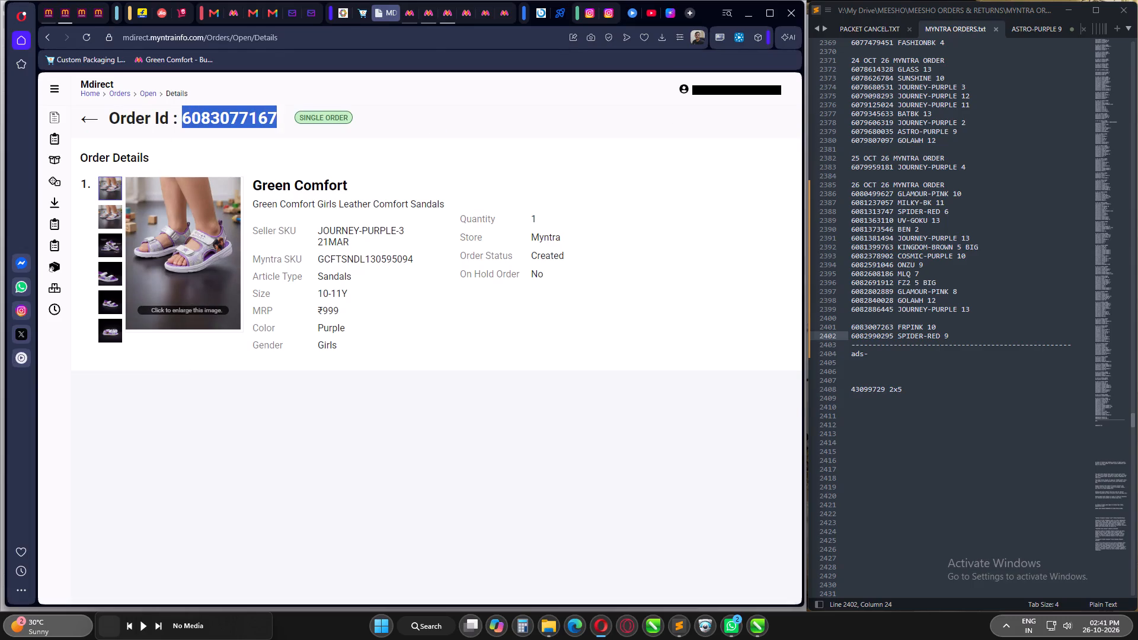
click(960, 337)
key(Return)
key(ctrl+v)
key(space)
text(JOURNEY)
text(-PURPLE)
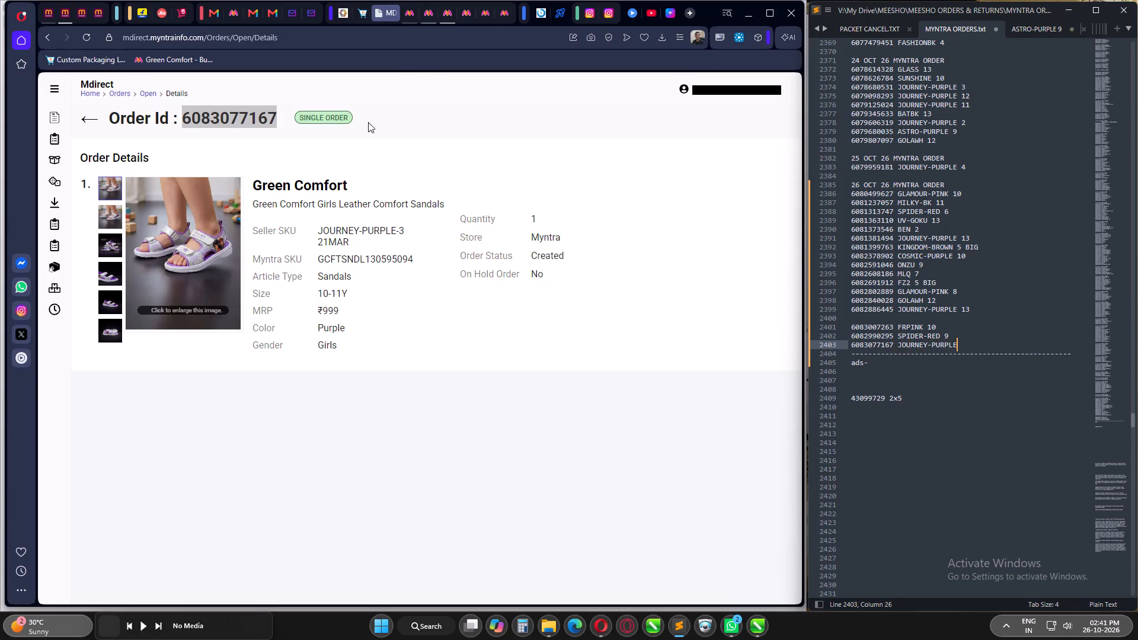
Switch to the Myntra store page in Opera and search for GREEN COMFORT.
click(501, 11)
click(540, 95)
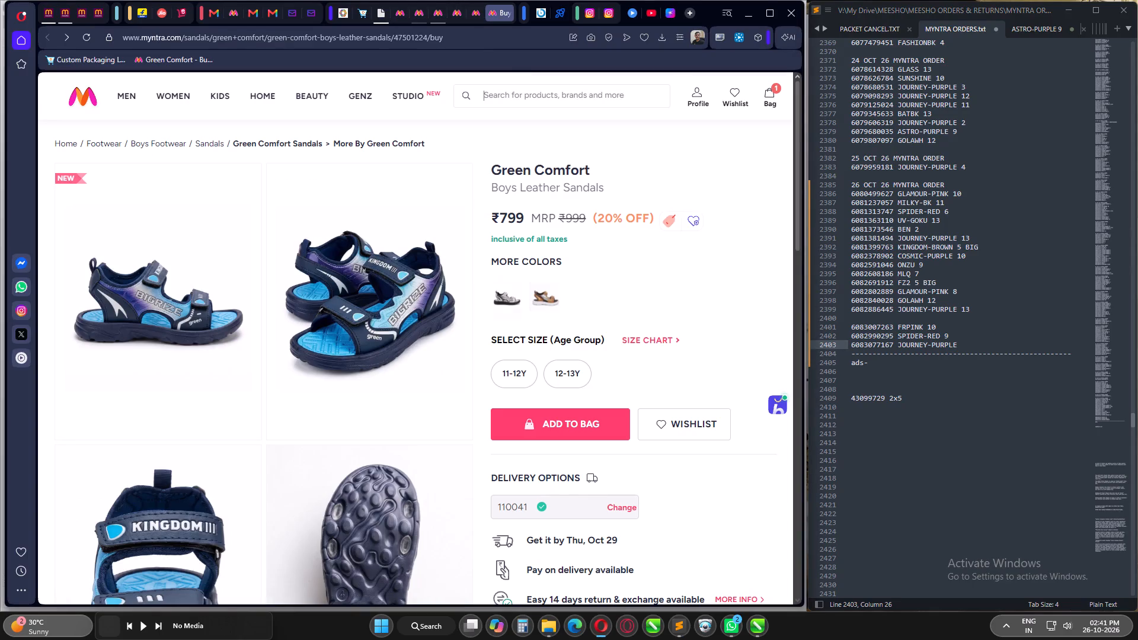
text(GREEN COMFORT)
key(Return)
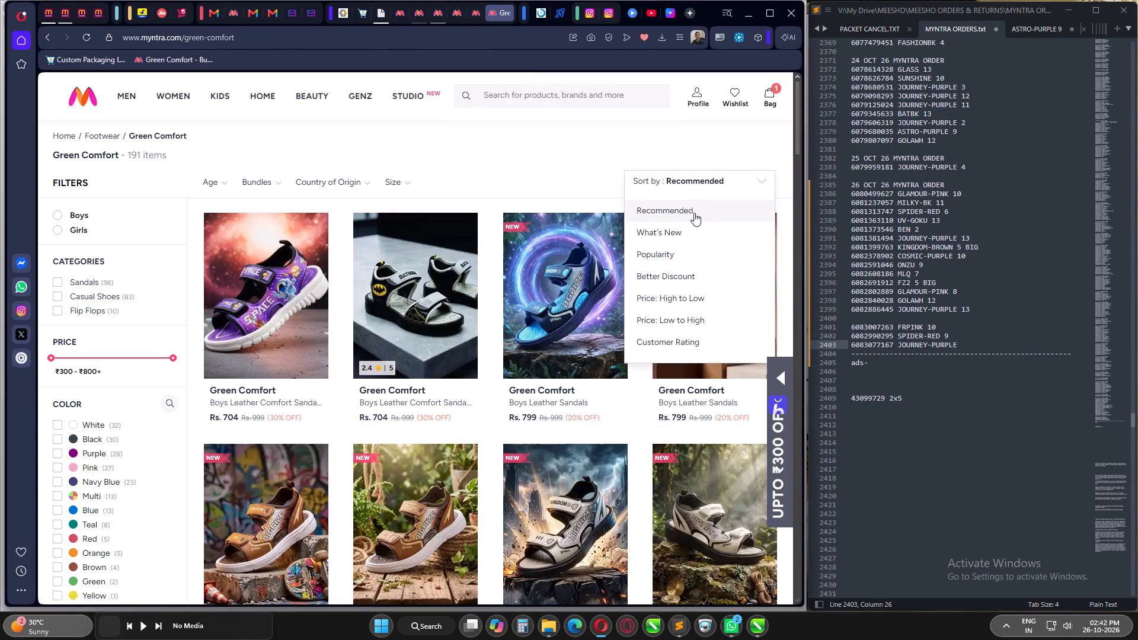
Sort the Green Comfort listings by What's New and look through the newest sandals and shoes.
click(676, 239)
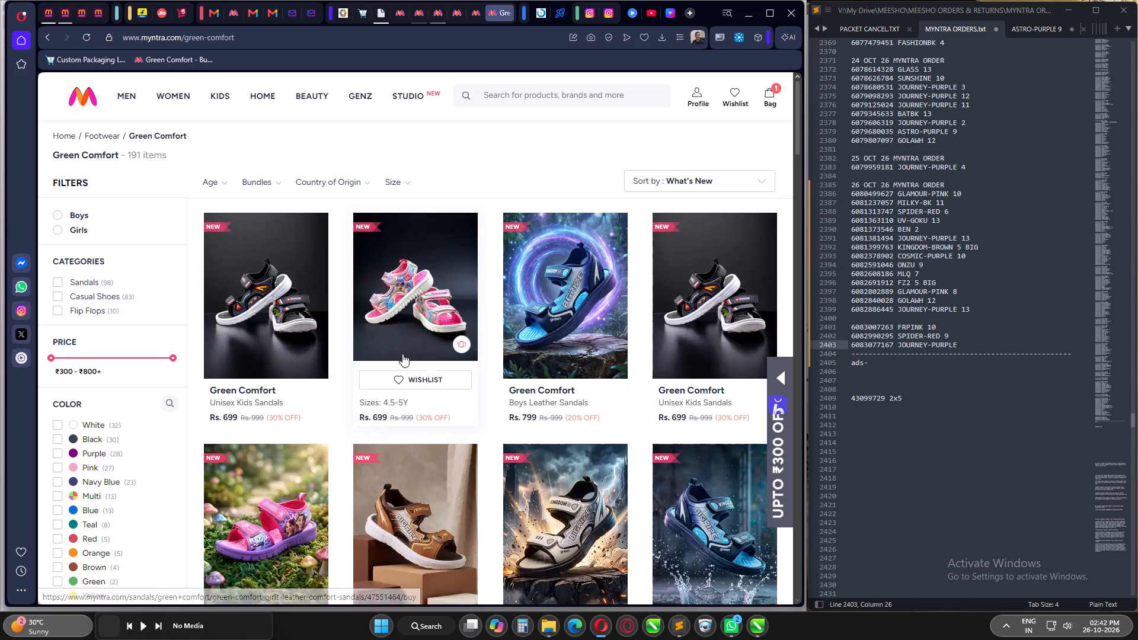
scroll(404, 344, down, 4)
scroll(540, 338, down, 10)
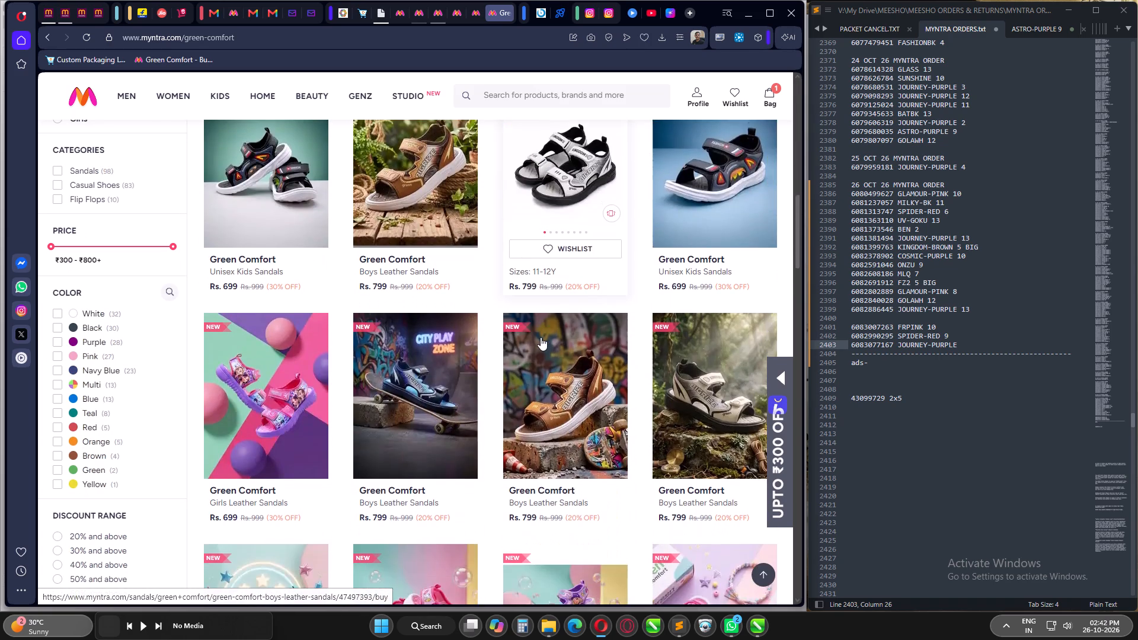
scroll(541, 337, down, 15)
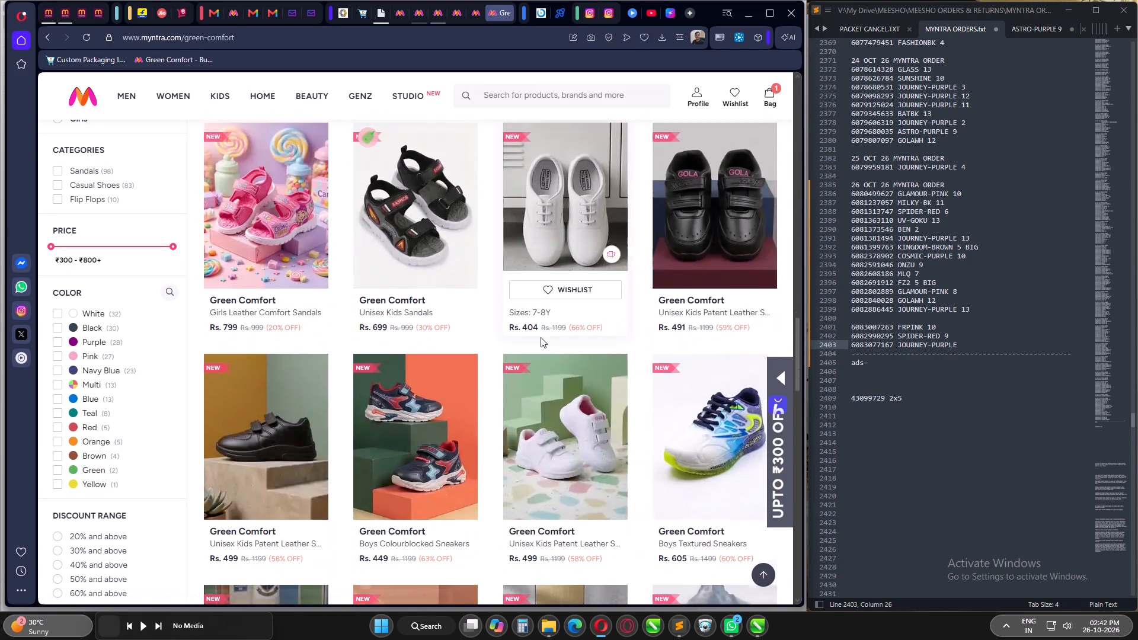
scroll(541, 337, down, 12)
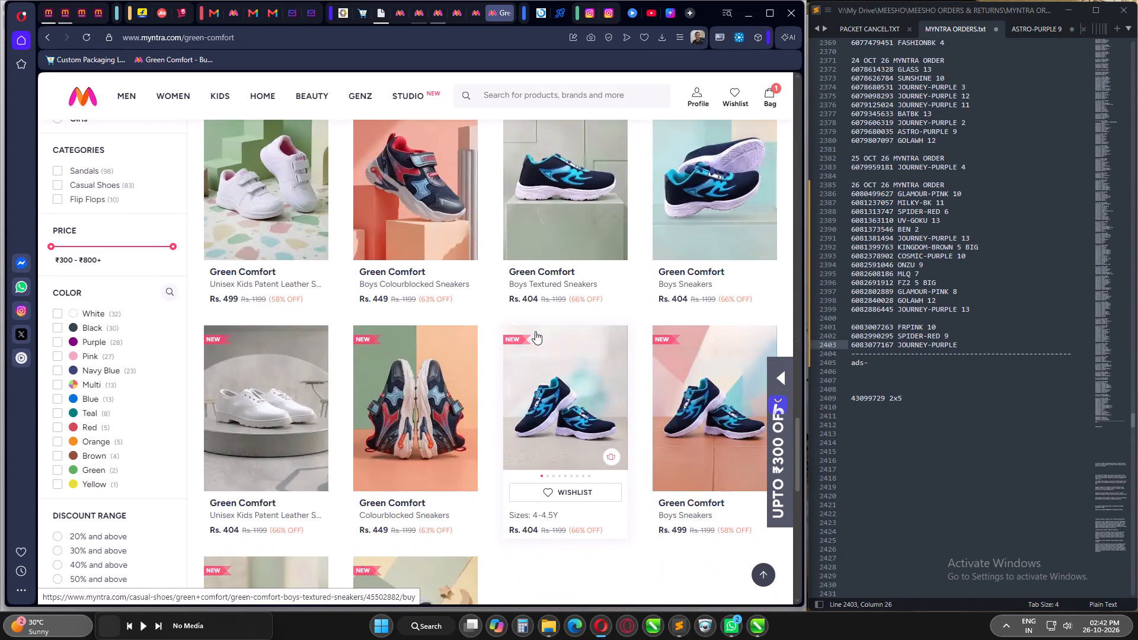
scroll(535, 331, down, 3)
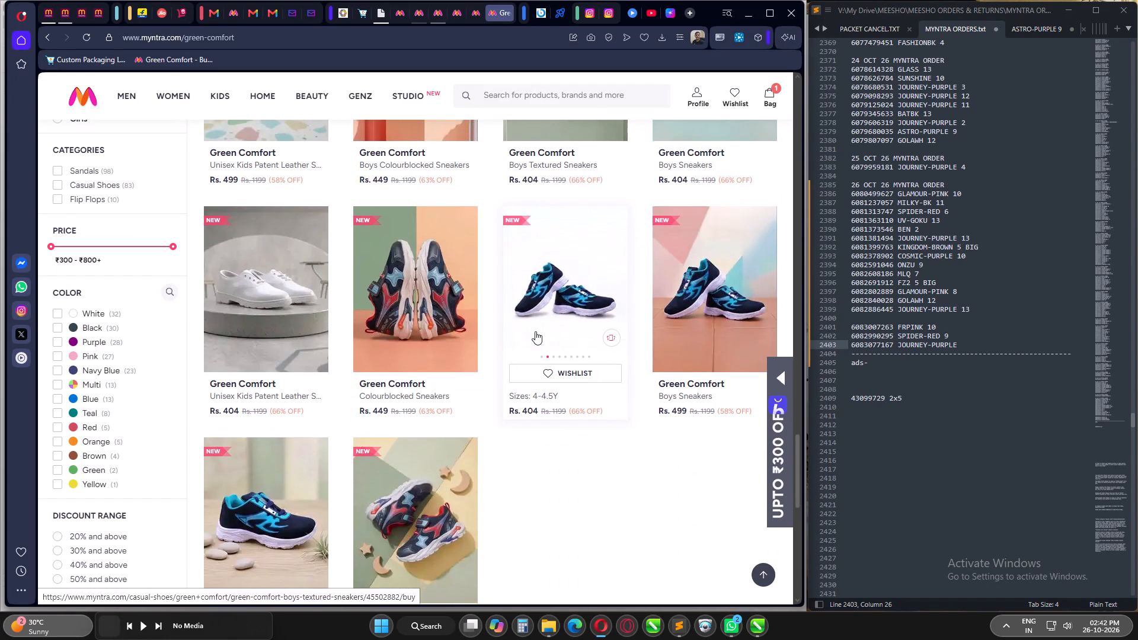
scroll(535, 331, down, 2)
scroll(535, 331, up, 20)
scroll(535, 331, up, 20)
scroll(535, 331, up, 3)
scroll(535, 331, down, 1)
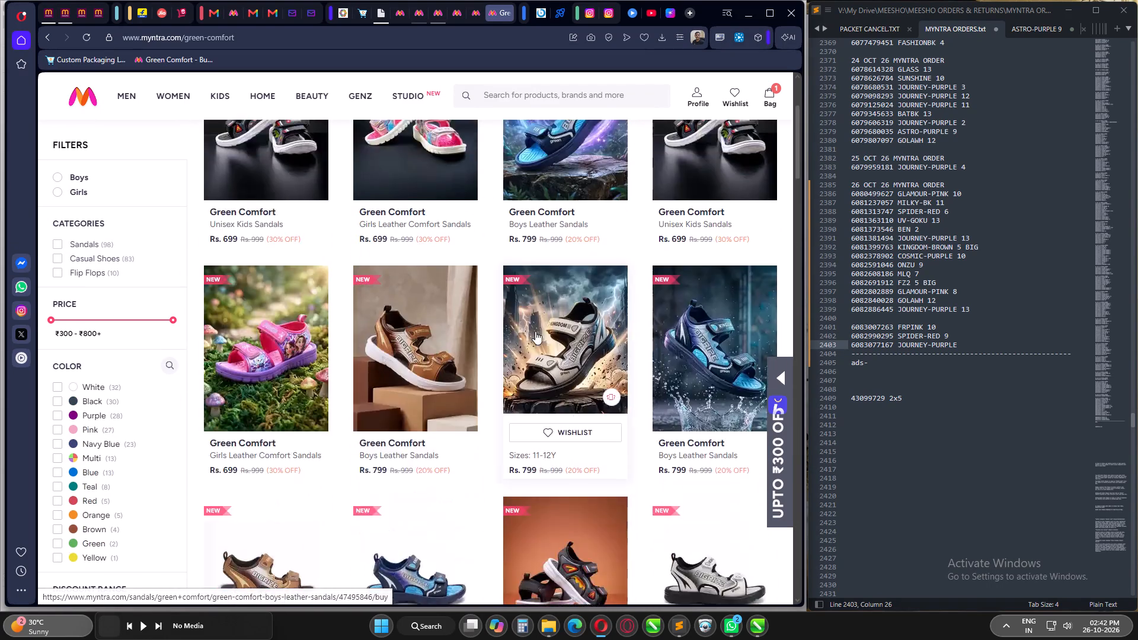
scroll(535, 331, up, 17)
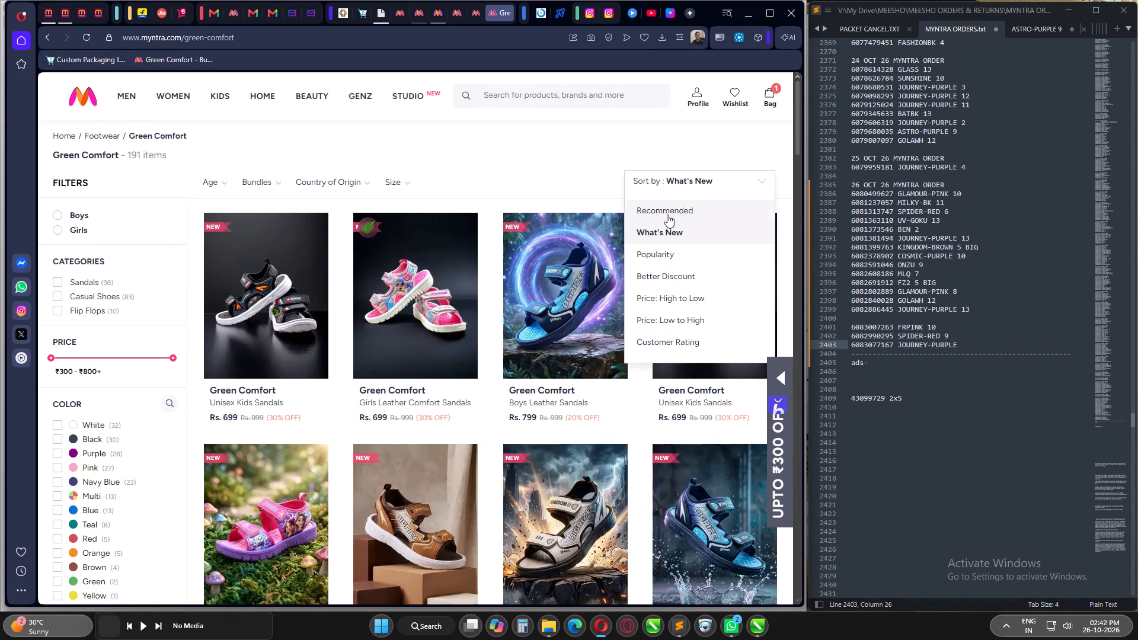
Sort the Green Comfort listings by Recommended and by Popularity, and examine which products rank first.
click(667, 215)
scroll(386, 223, down, 2)
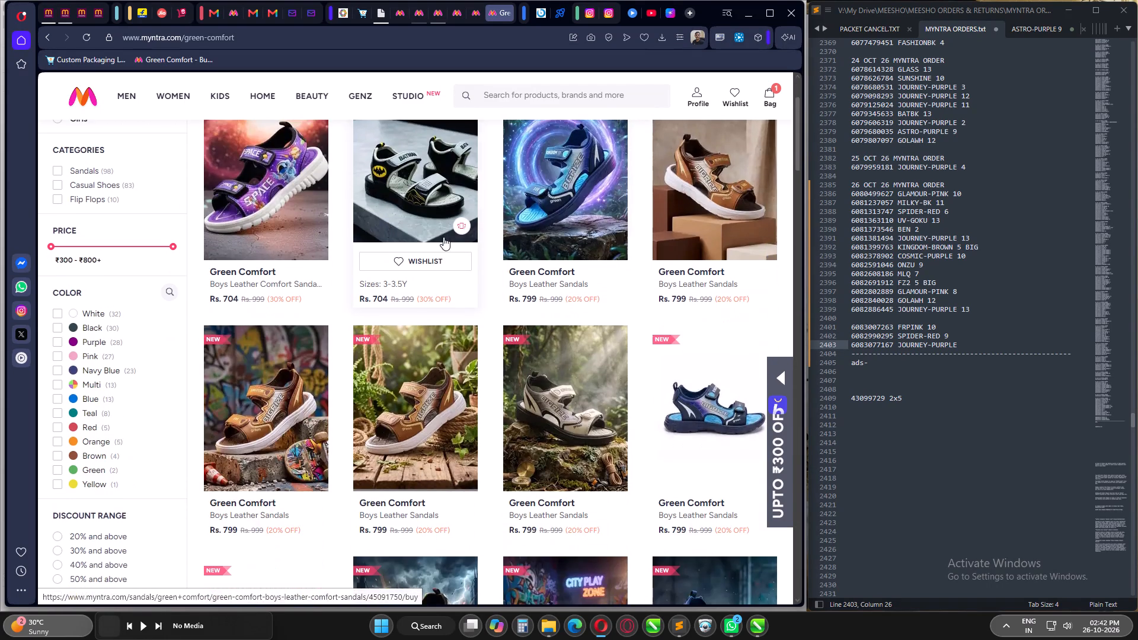
scroll(584, 258, up, 6)
click(667, 254)
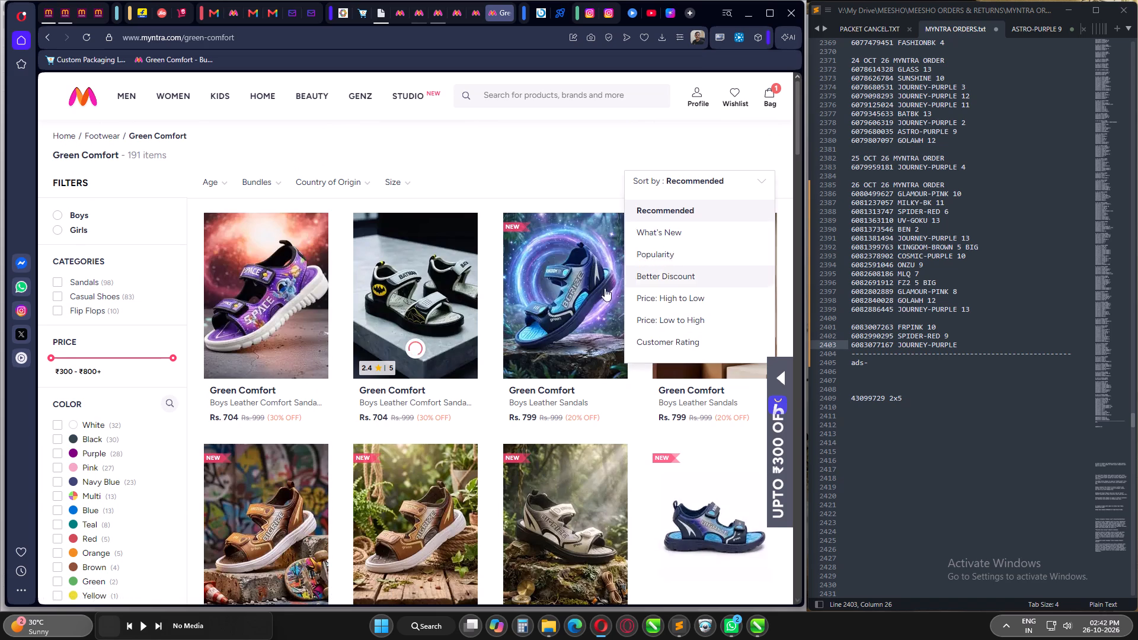
scroll(427, 165, down, 1)
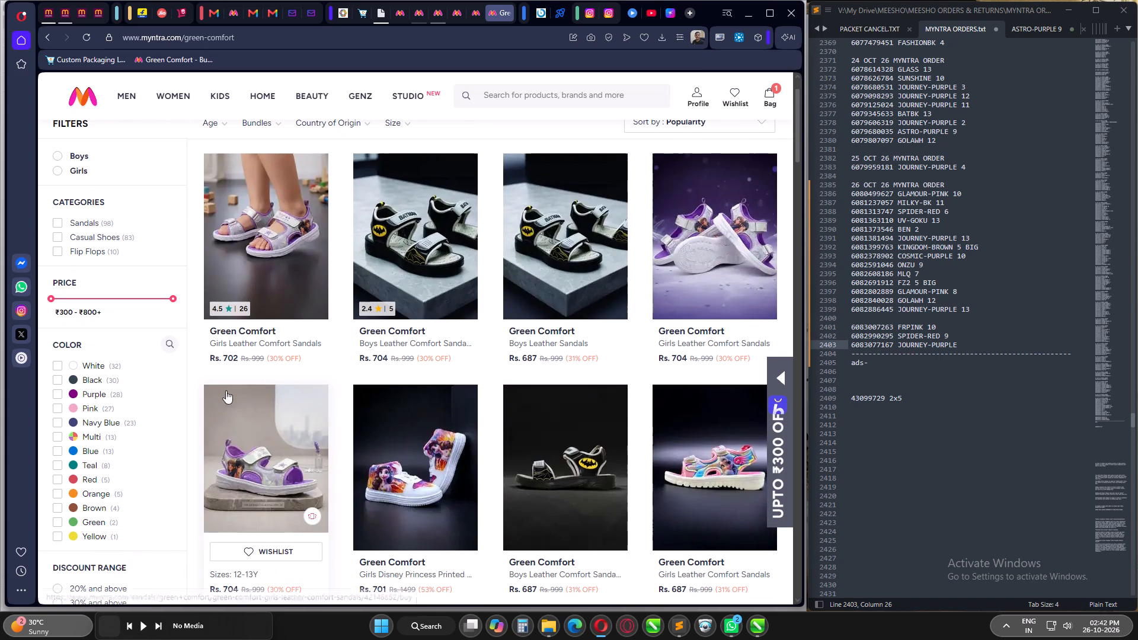
scroll(512, 300, down, 1)
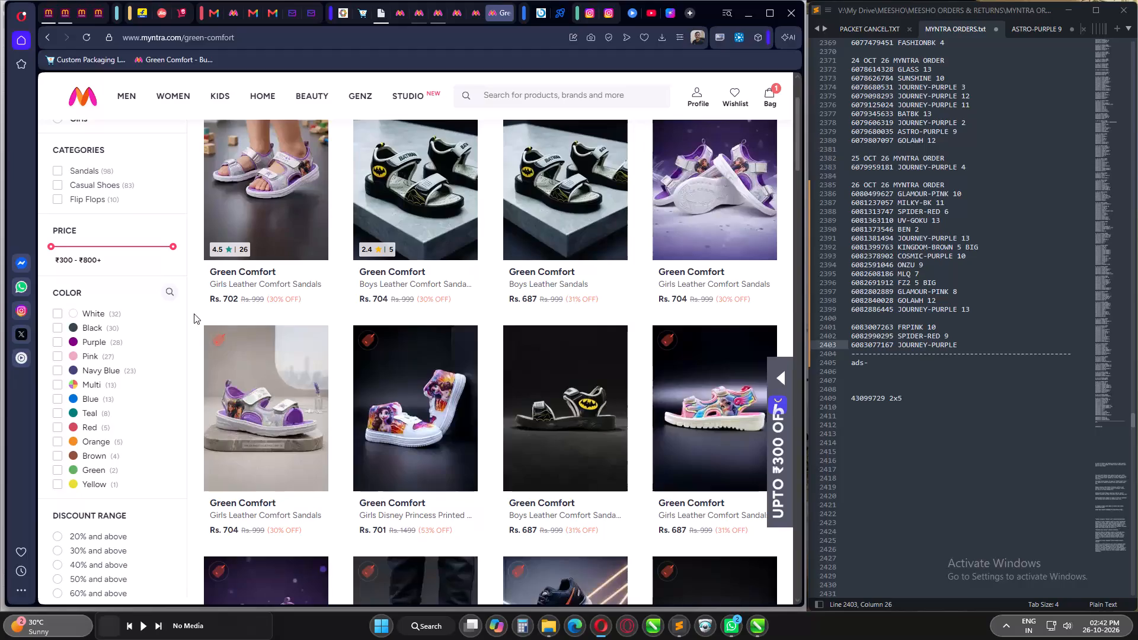
scroll(381, 289, down, 2)
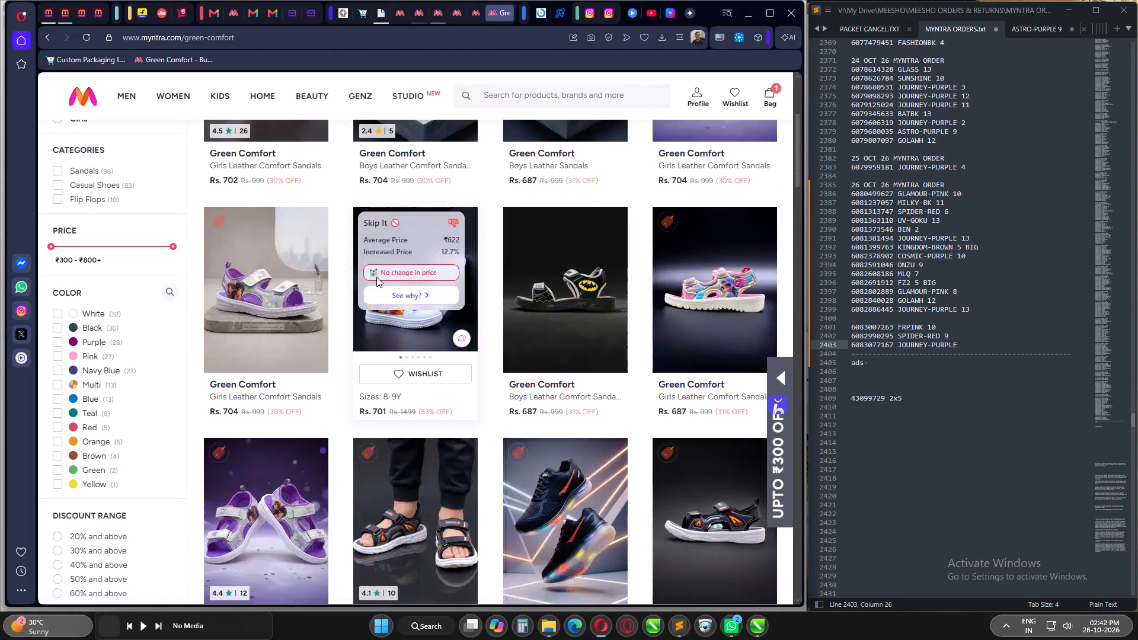
scroll(357, 249, down, 5)
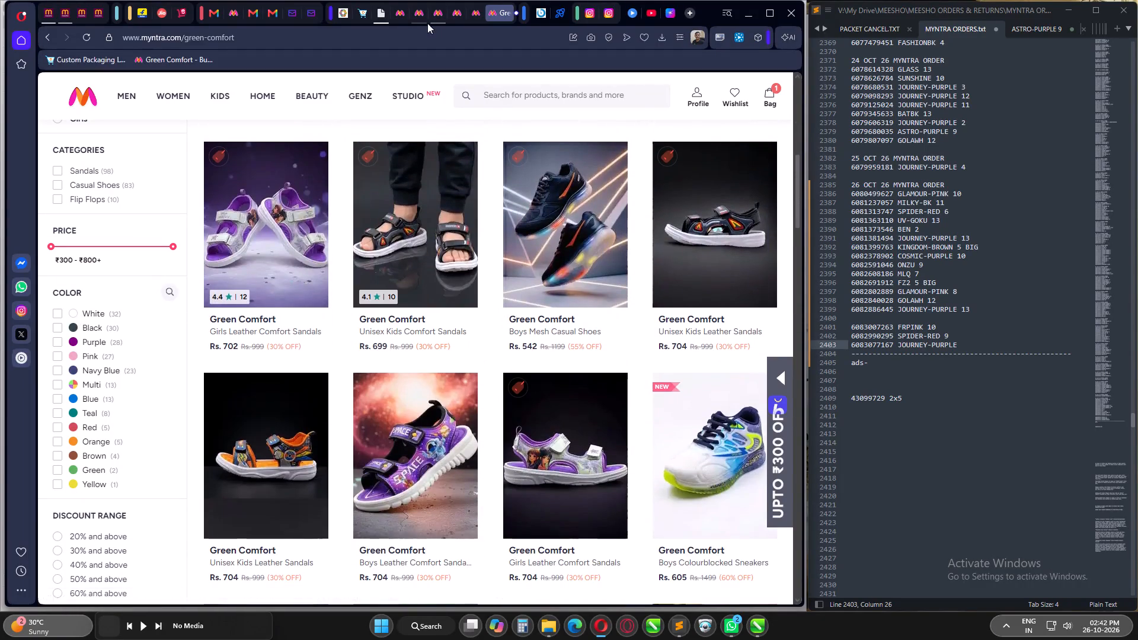
Return to the open orders list in Myntra's Mdirect portal and select all the orders.
click(382, 11)
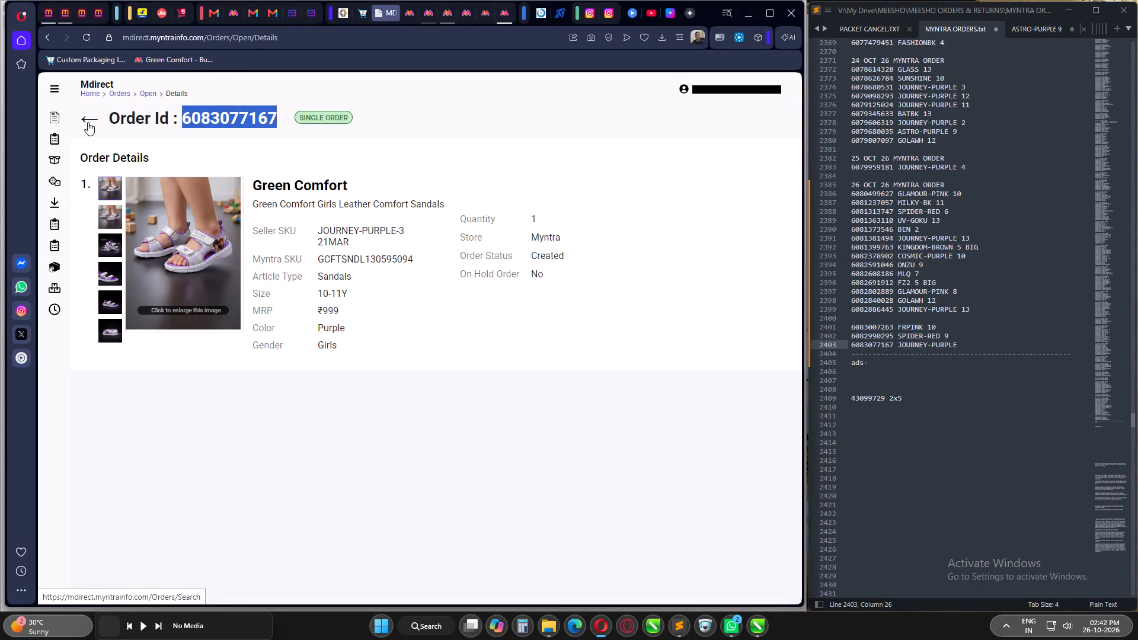
click(88, 122)
click(84, 288)
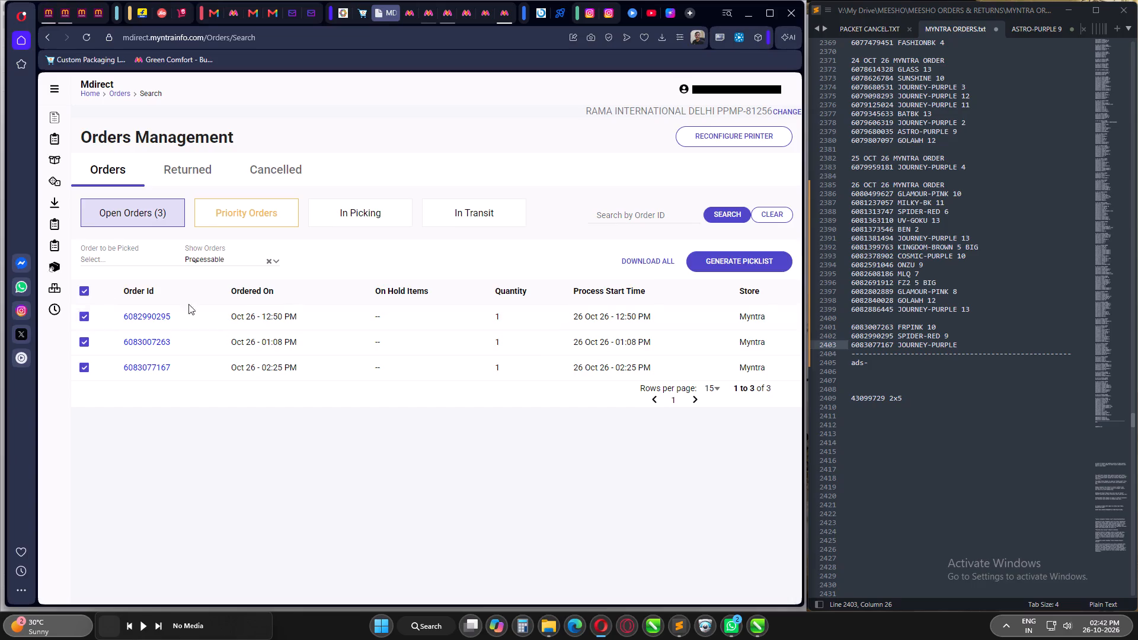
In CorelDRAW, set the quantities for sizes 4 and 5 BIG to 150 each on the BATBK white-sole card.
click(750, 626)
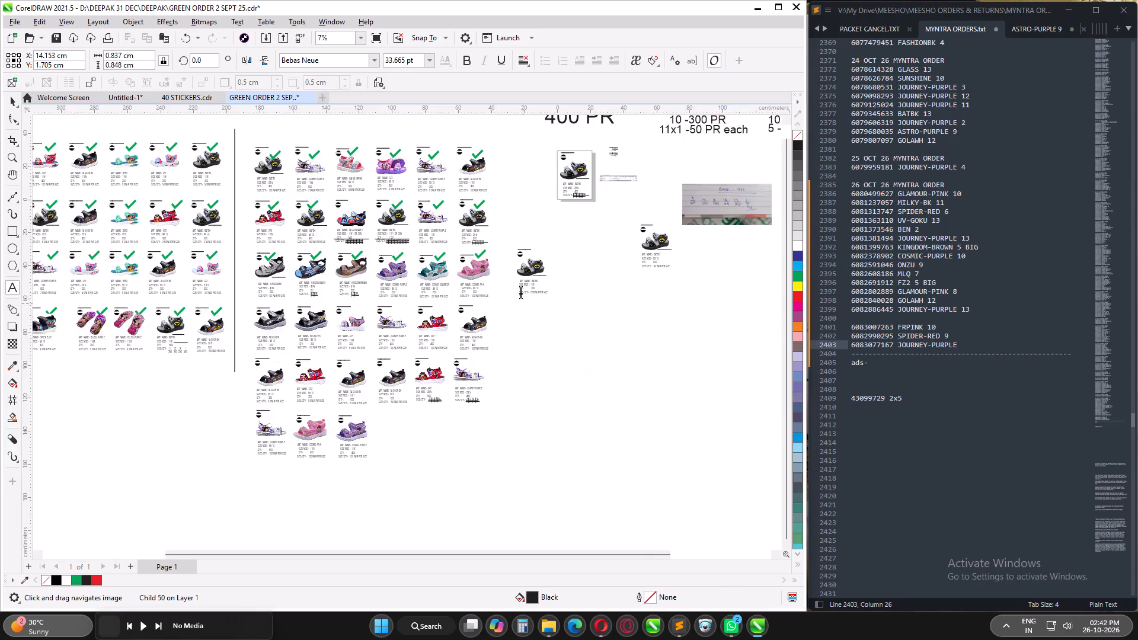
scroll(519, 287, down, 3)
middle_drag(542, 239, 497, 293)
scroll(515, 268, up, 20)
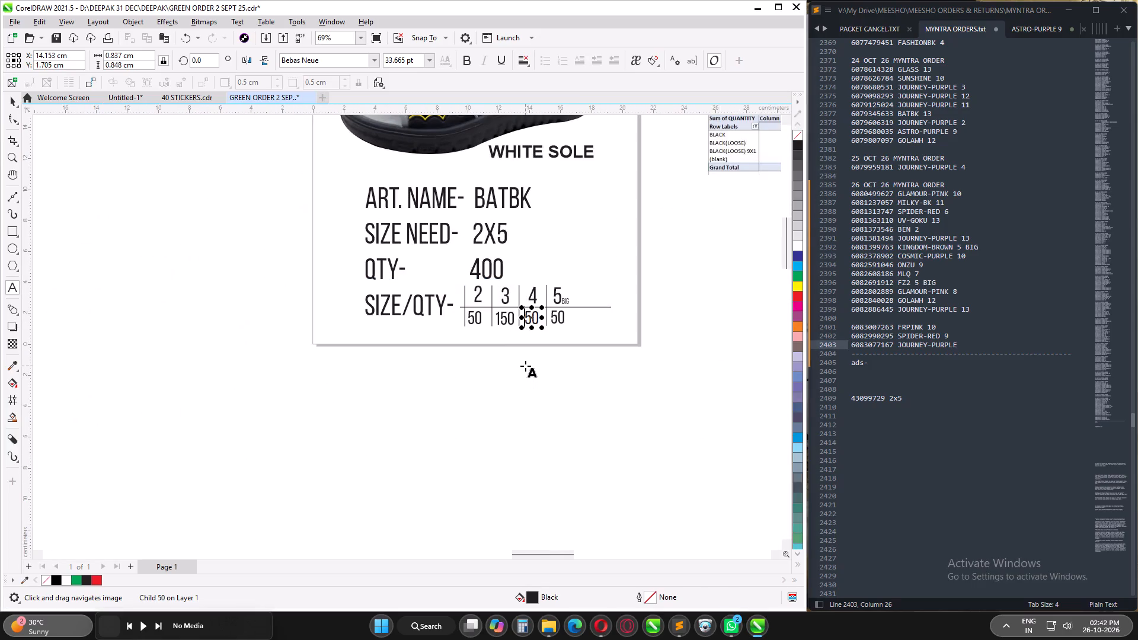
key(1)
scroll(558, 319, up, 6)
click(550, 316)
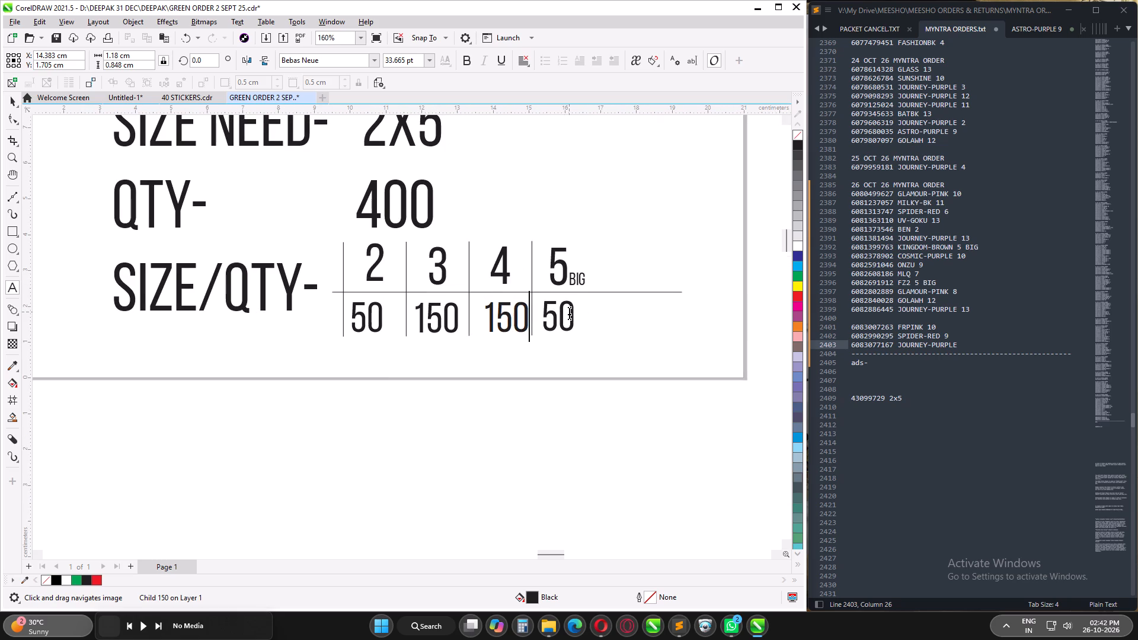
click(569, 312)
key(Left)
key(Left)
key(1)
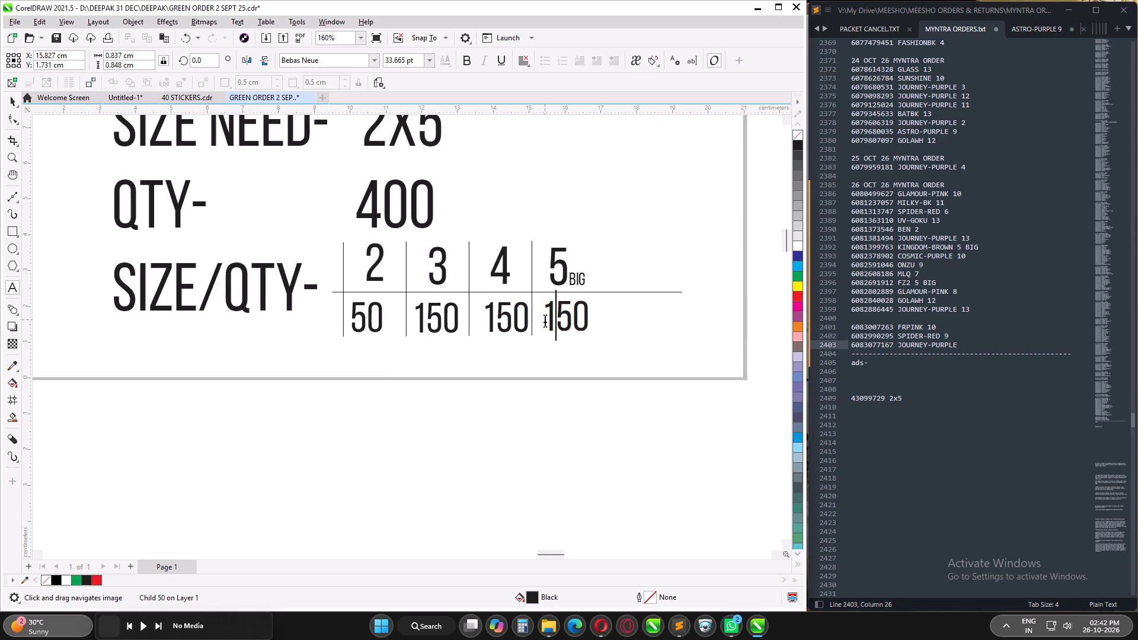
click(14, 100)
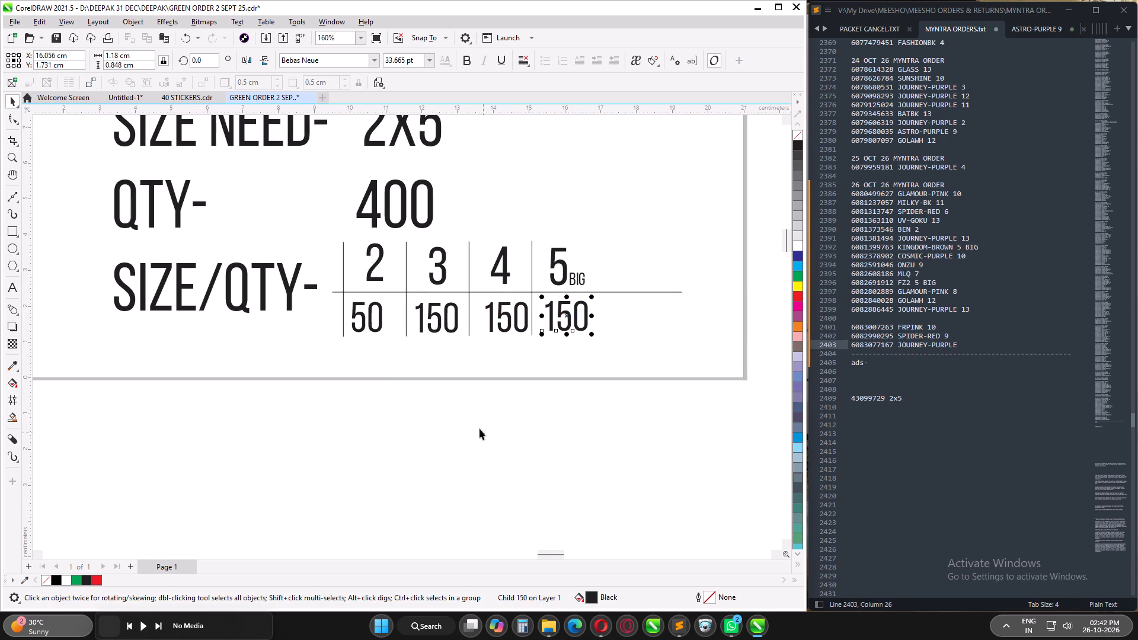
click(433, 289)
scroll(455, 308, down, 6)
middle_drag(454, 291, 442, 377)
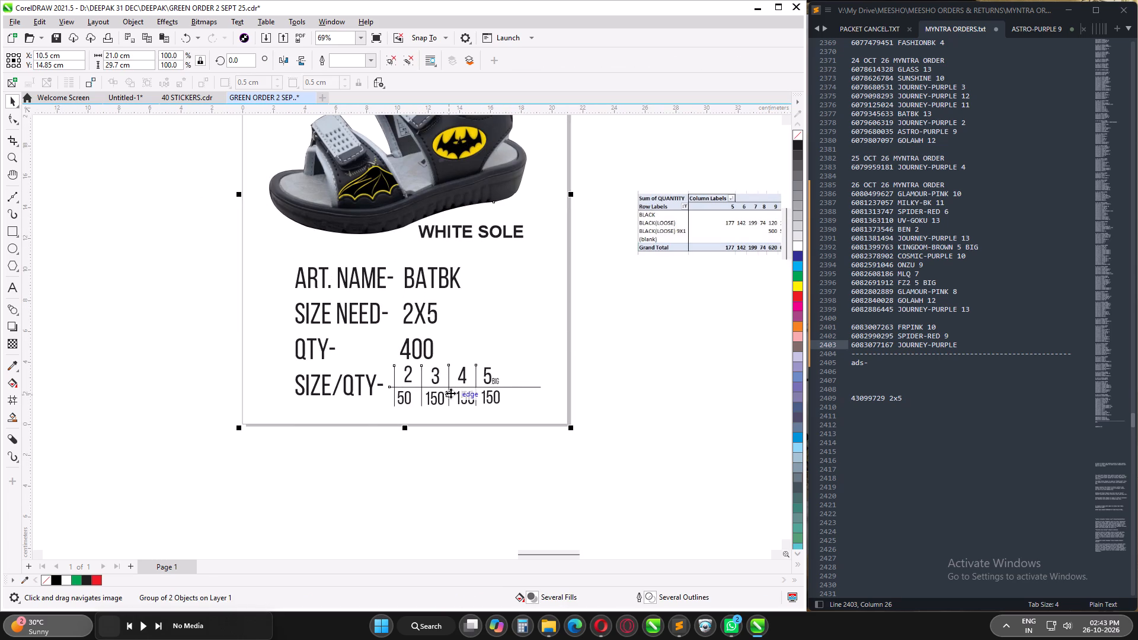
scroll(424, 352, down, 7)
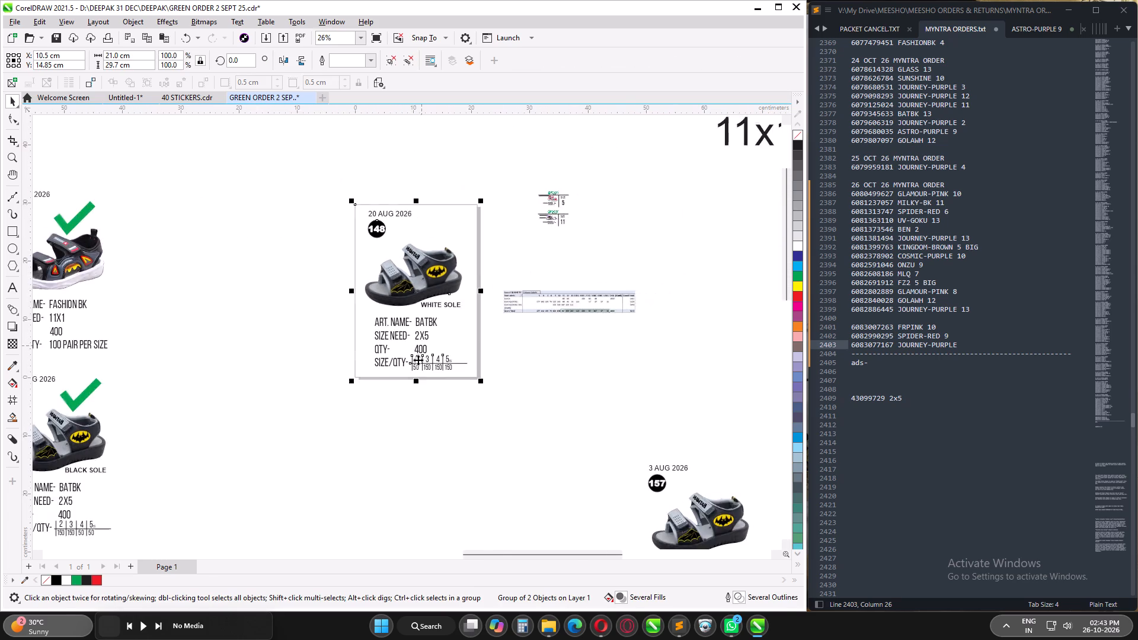
Replace the card on the page with a centred copy of the 26 OCT 2026 BATBK black-sole card.
middle_drag(410, 464, 462, 318)
scroll(462, 318, down, 5)
drag(386, 397, 399, 391)
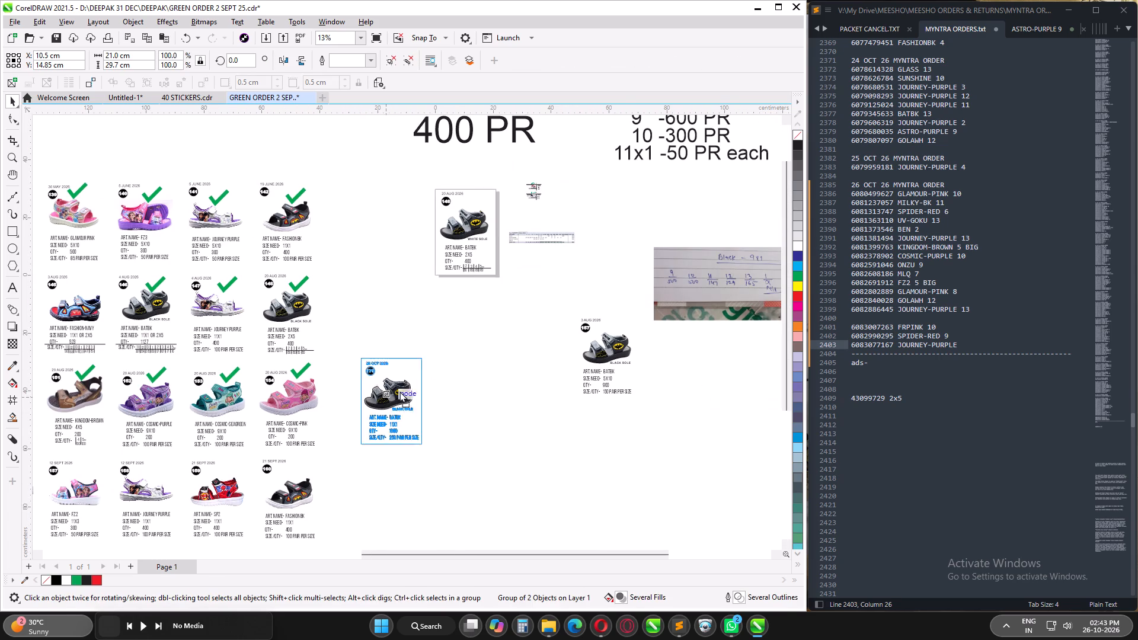
drag(399, 391, 466, 326)
right_click(466, 326)
click(465, 245)
key(Delete)
click(469, 319)
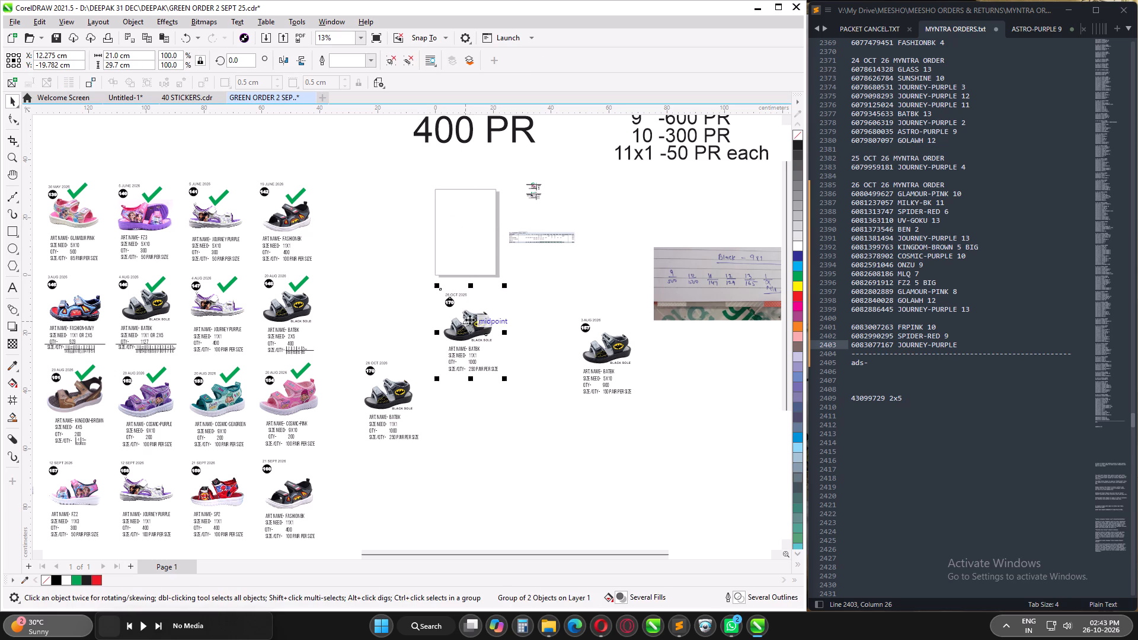
key(p)
Set the copied card's size need to 4X5, quantity to 300 and size quantity to 150 pair per size.
scroll(455, 266, up, 12)
middle_drag(485, 243, 408, 321)
key(space)
scroll(422, 334, up, 4)
drag(405, 321, 465, 322)
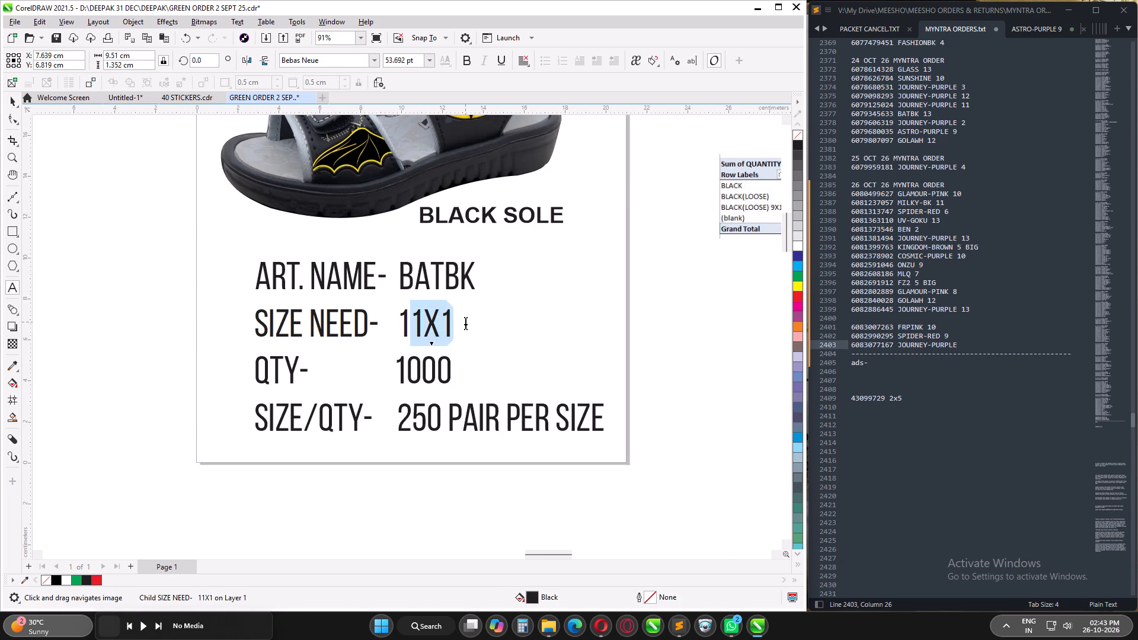
key(BackSpace)
key(BackSpace)
key(4)
text(X5)
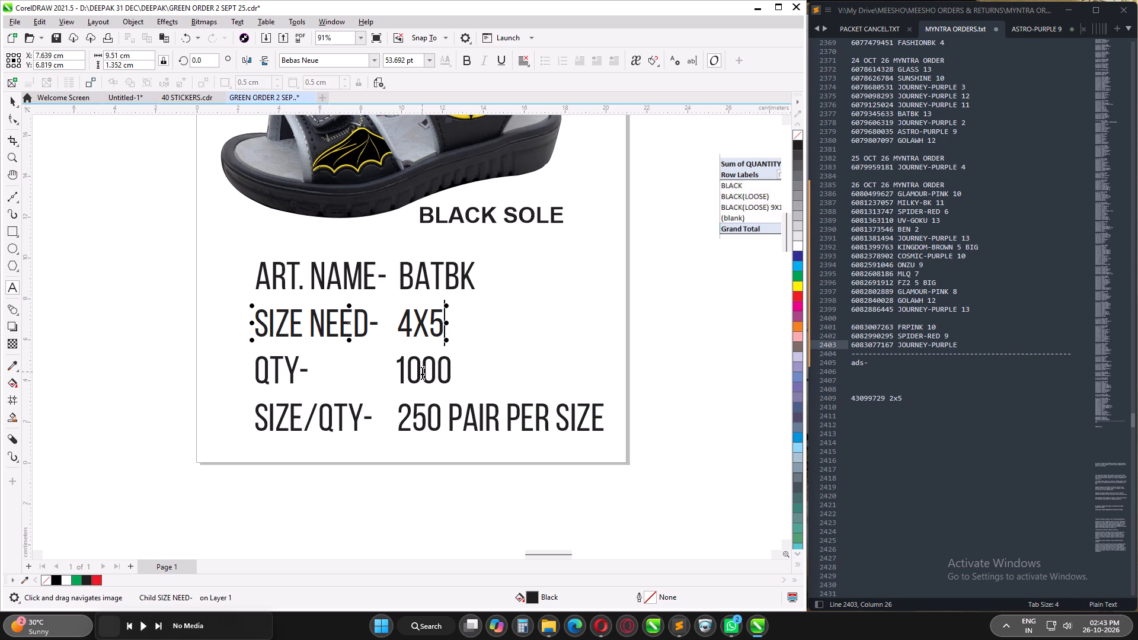
drag(422, 372, 396, 369)
key(3)
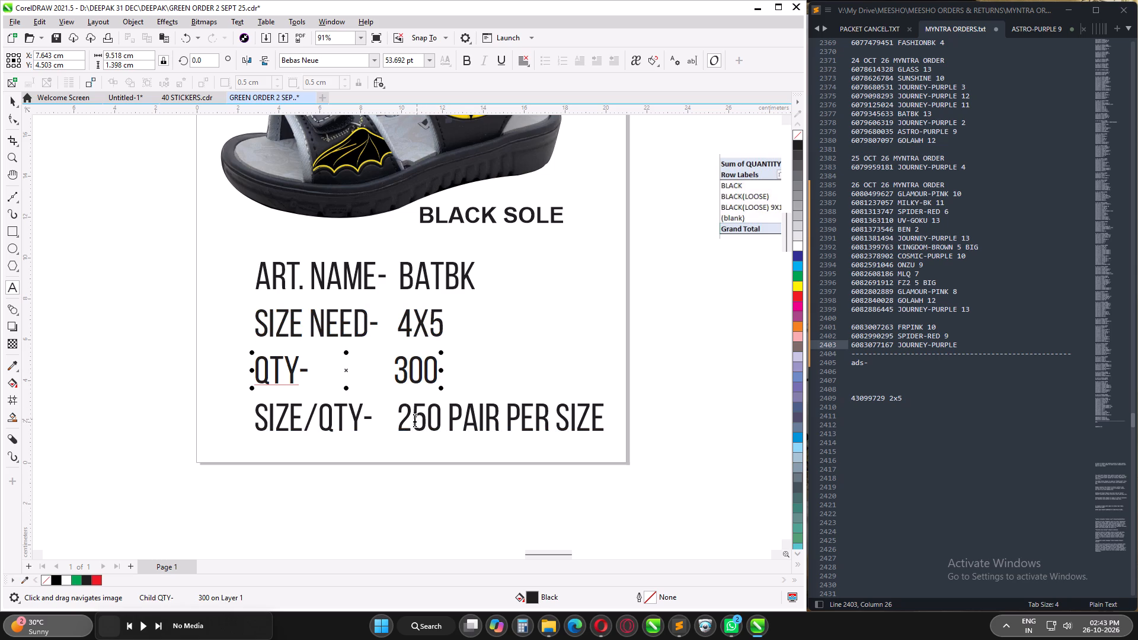
drag(413, 418, 402, 420)
key(1)
Change the copied card's sole label to WHITE SOLE and its order number to 171.
middle_drag(470, 293, 455, 354)
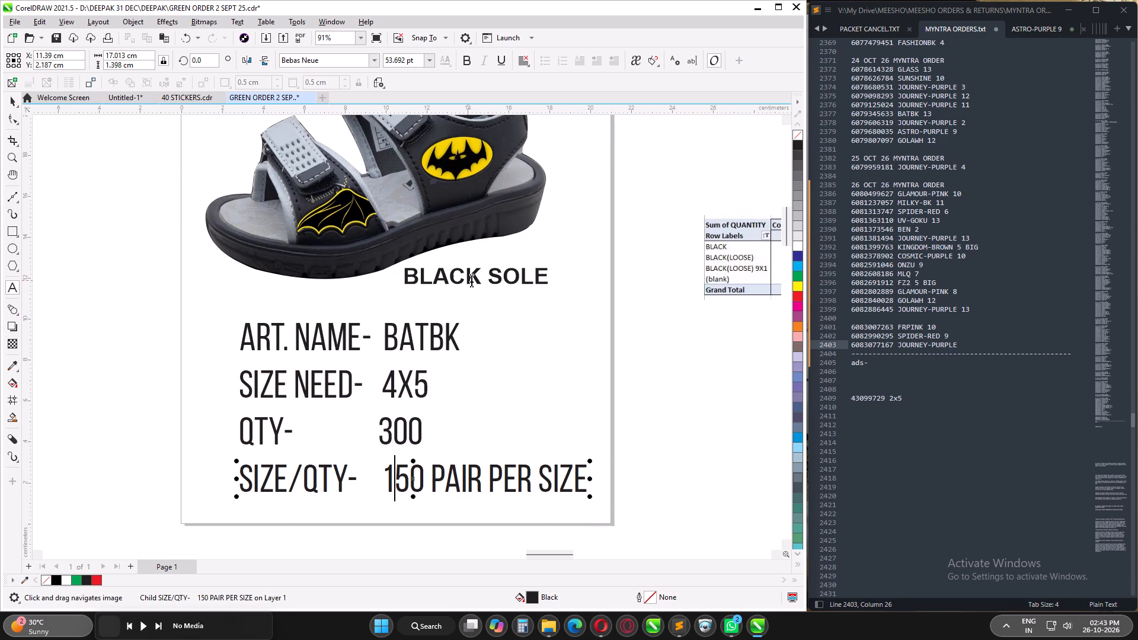
drag(479, 274, 400, 278)
text(WHITE)
scroll(448, 331, down, 1)
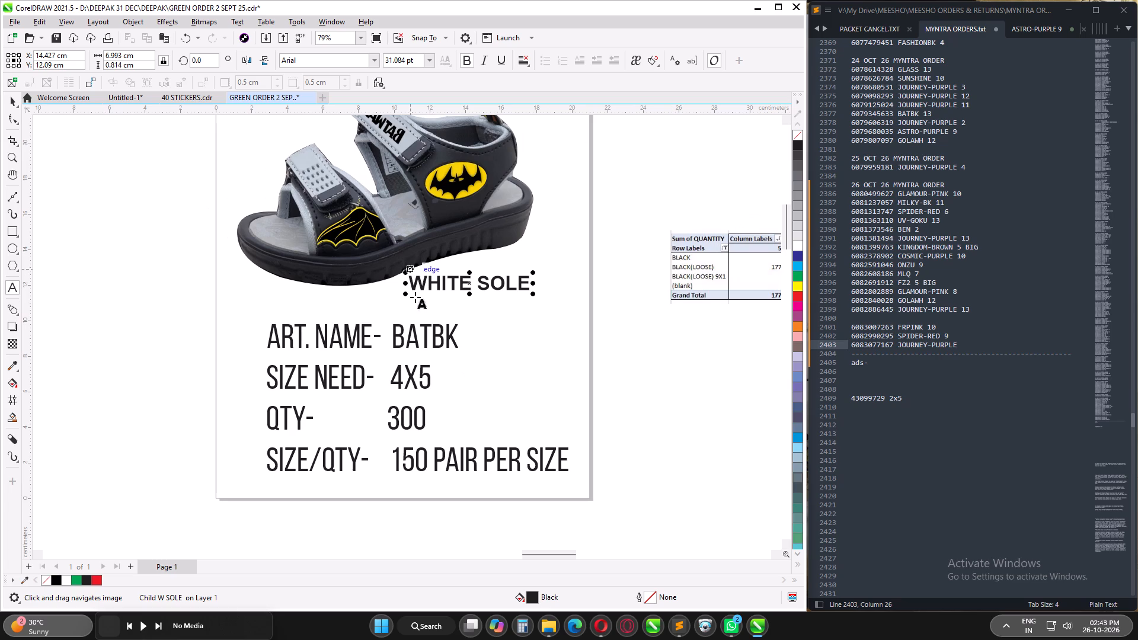
middle_drag(360, 191, 373, 426)
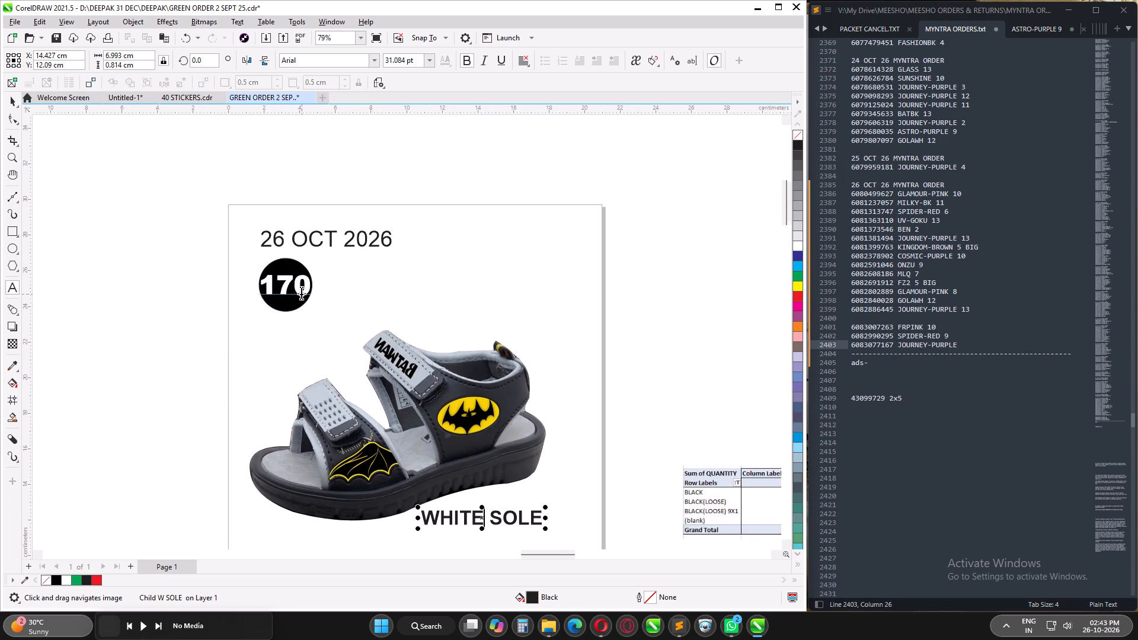
scroll(301, 292, up, 2)
drag(301, 285, 318, 284)
key(1)
Colour the WHITE SOLE label red.
middle_drag(361, 418, 309, 180)
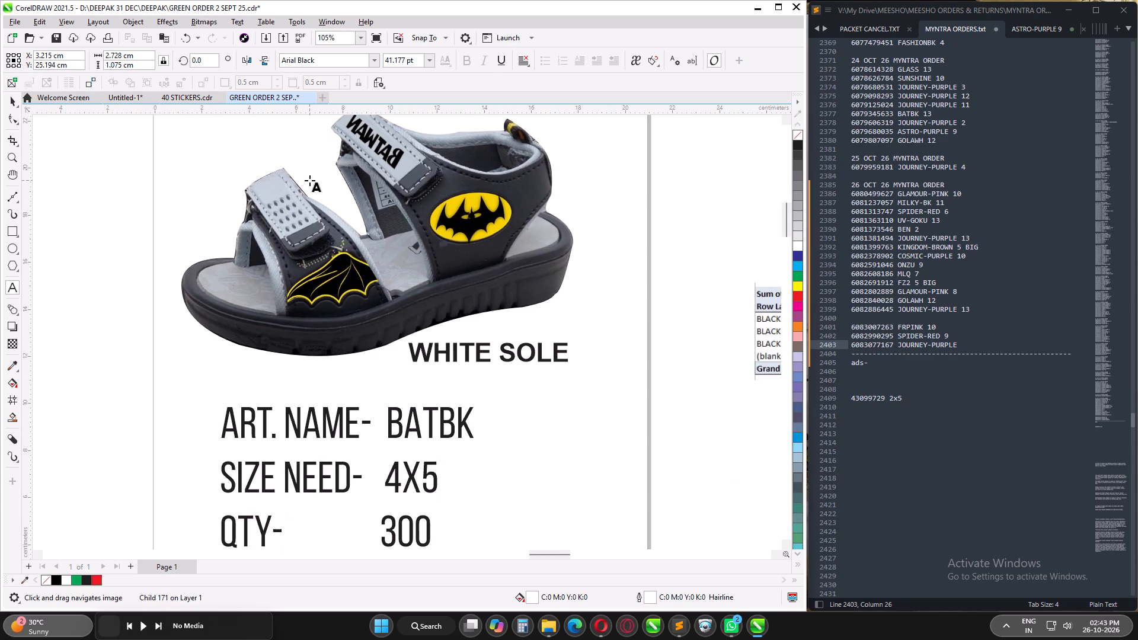
drag(413, 348, 540, 351)
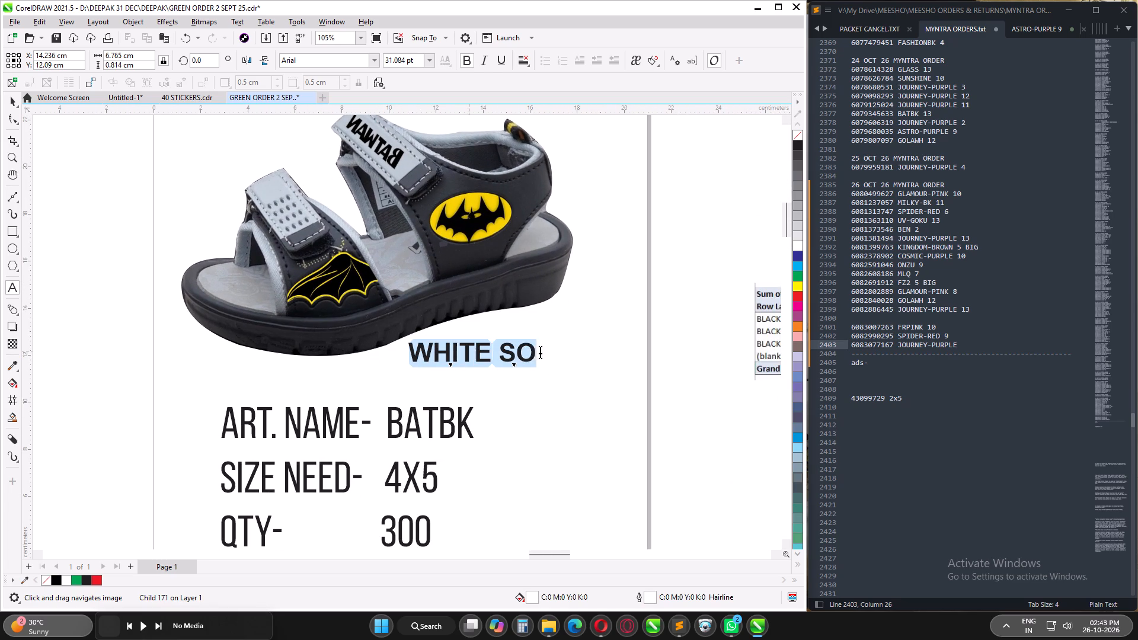
drag(540, 351, 572, 352)
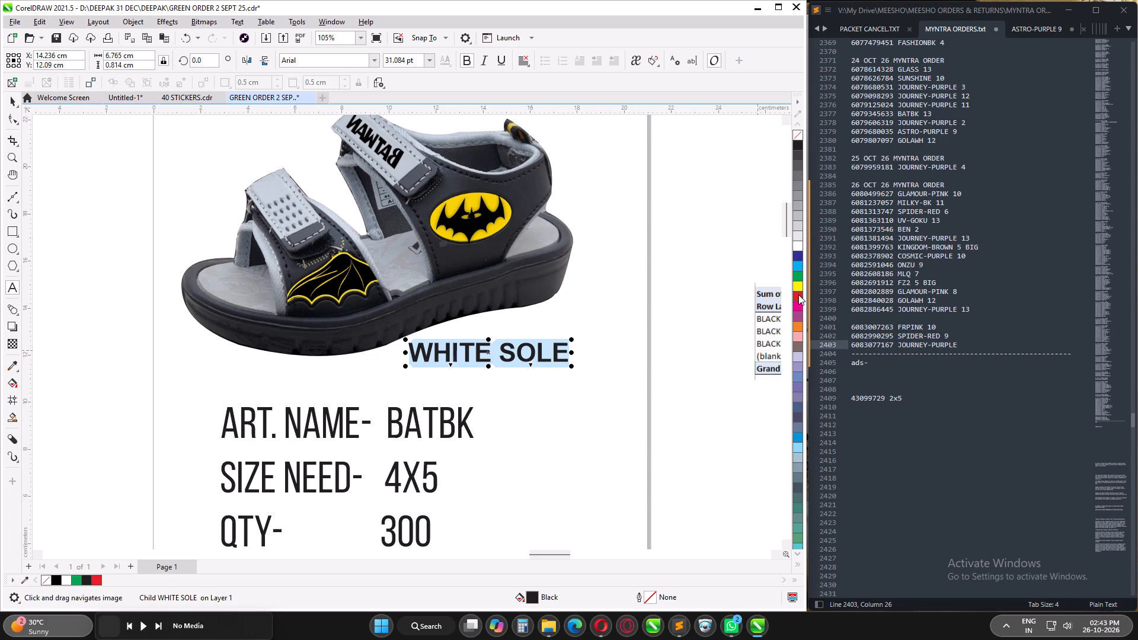
click(798, 295)
click(6, 100)
click(124, 319)
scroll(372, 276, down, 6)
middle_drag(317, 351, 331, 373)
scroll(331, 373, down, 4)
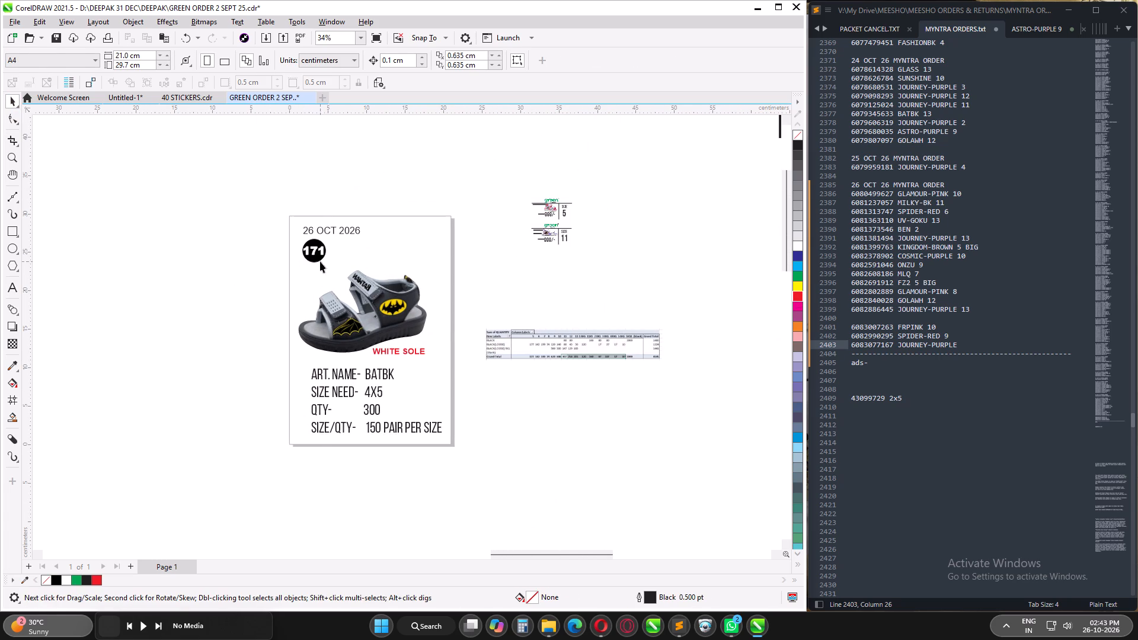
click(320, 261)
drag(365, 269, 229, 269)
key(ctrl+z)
Move card 171 off the page and centre the black-sole BATBK card 170 on the page instead.
middle_drag(233, 398, 297, 249)
scroll(297, 249, down, 4)
drag(379, 194, 416, 413)
click(270, 450)
key(p)
Print two copies of card 170 on the EPSON L3210 with the printer set to Color, and dismiss the print notification.
key(ctrl+p)
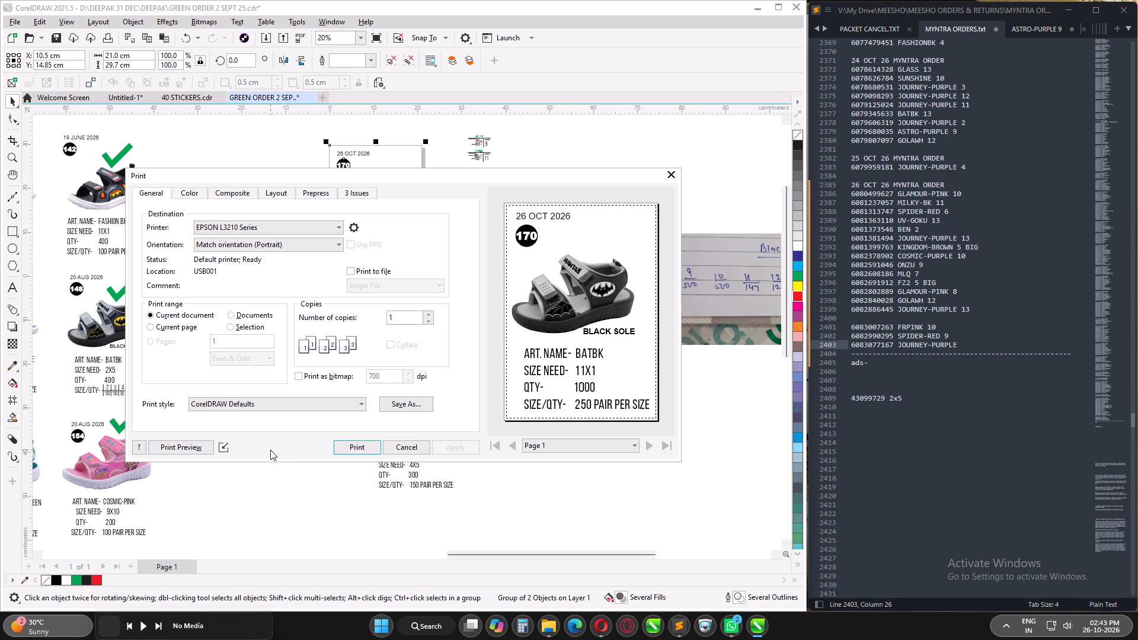
click(357, 229)
click(347, 319)
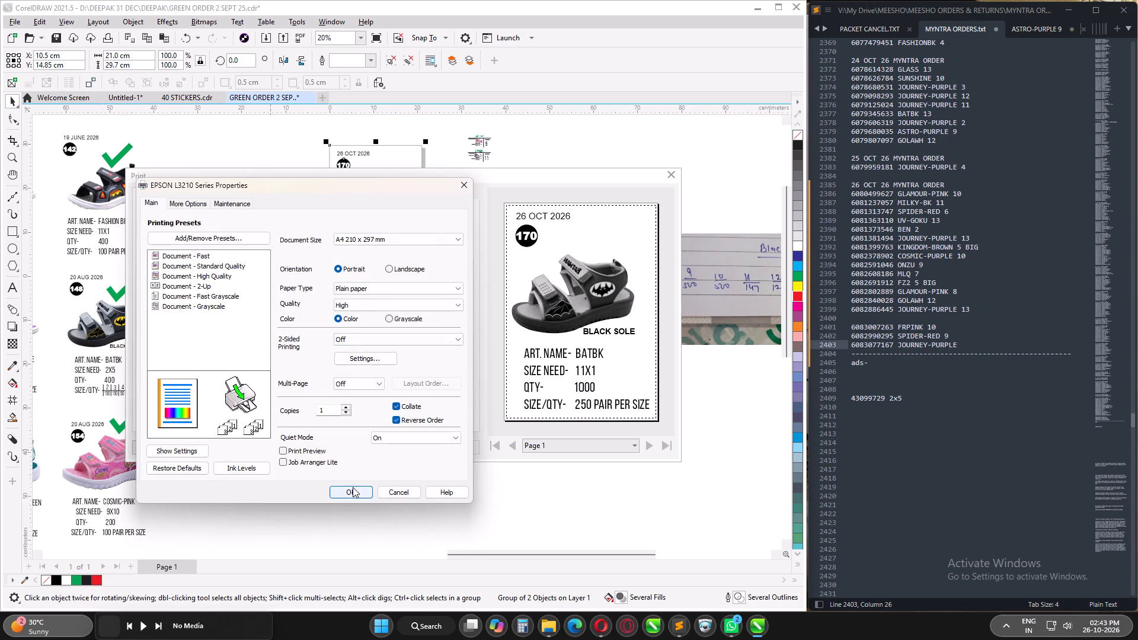
click(353, 487)
click(460, 440)
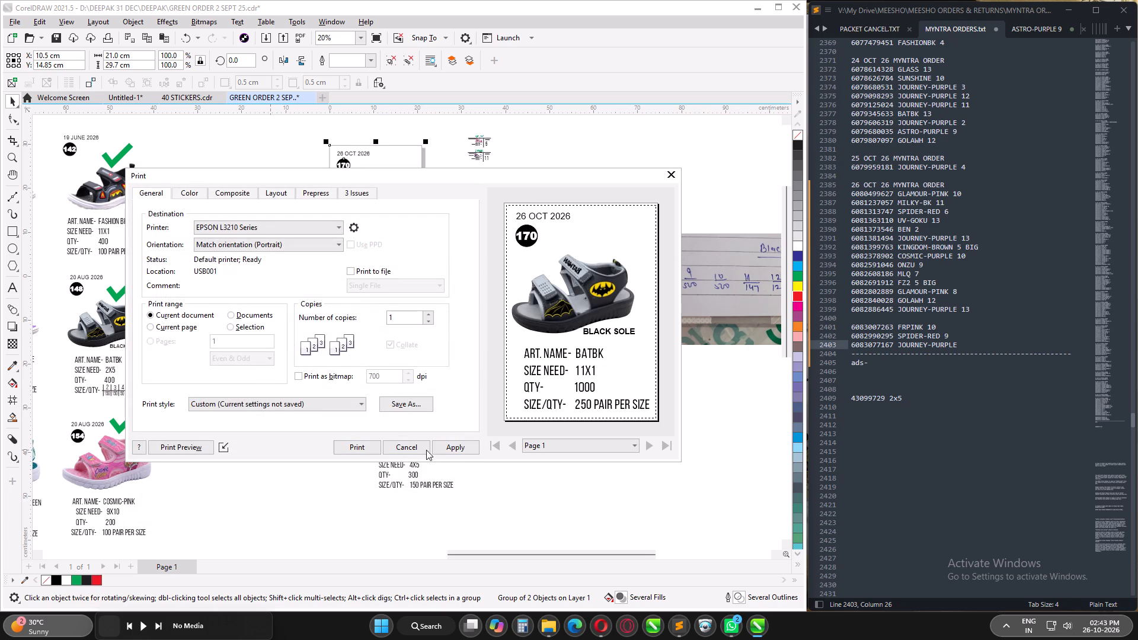
click(456, 444)
drag(400, 317, 330, 321)
key(2)
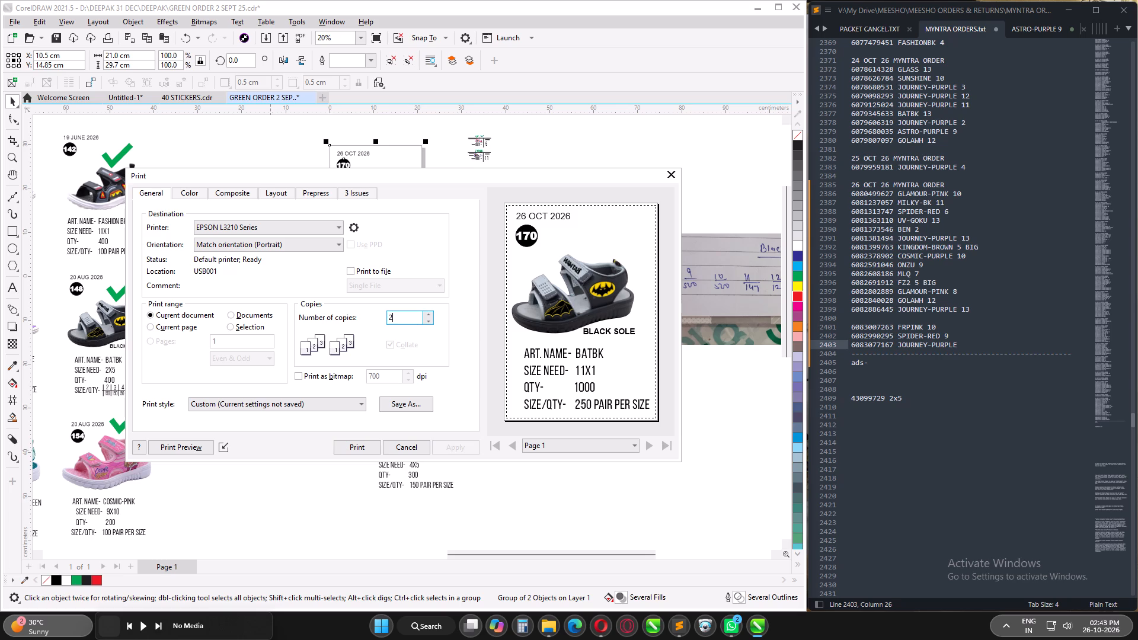
key(Return)
click(448, 447)
click(353, 444)
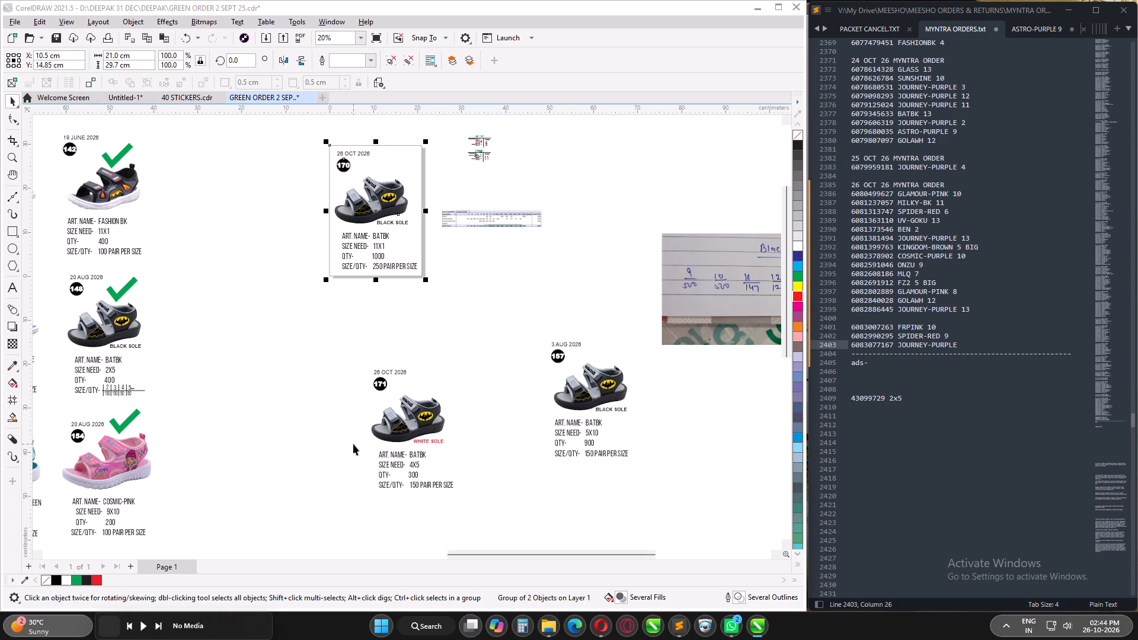
click(483, 347)
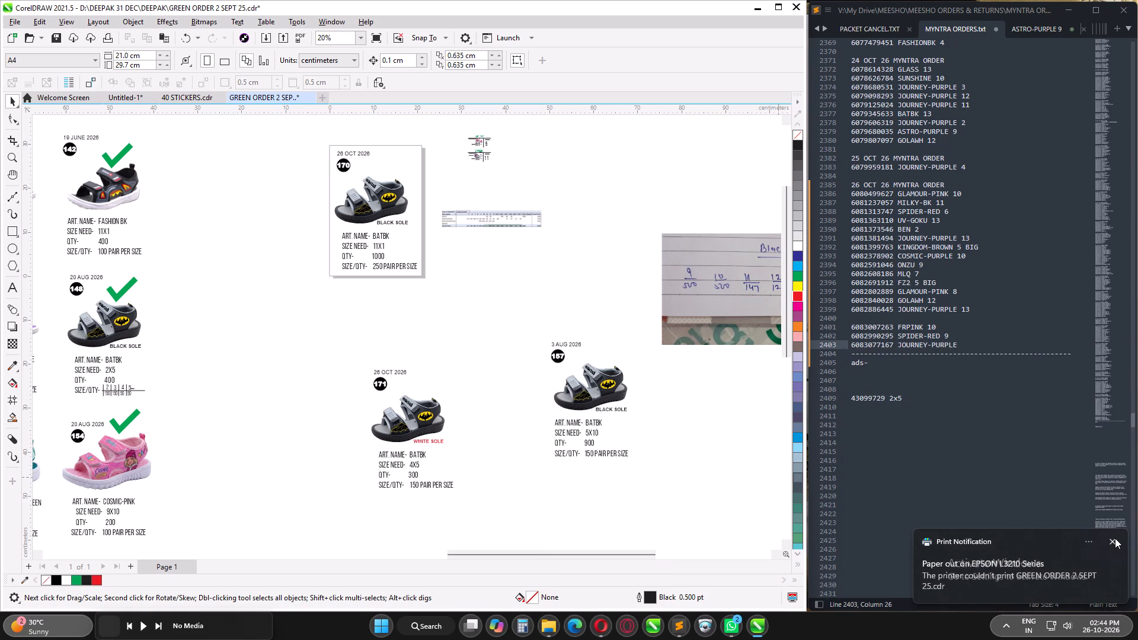
click(1115, 539)
Move card 170 off the page into the last row of the order grid, after purple sandal card 169.
click(394, 324)
middle_drag(392, 322, 599, 253)
scroll(606, 249, down, 4)
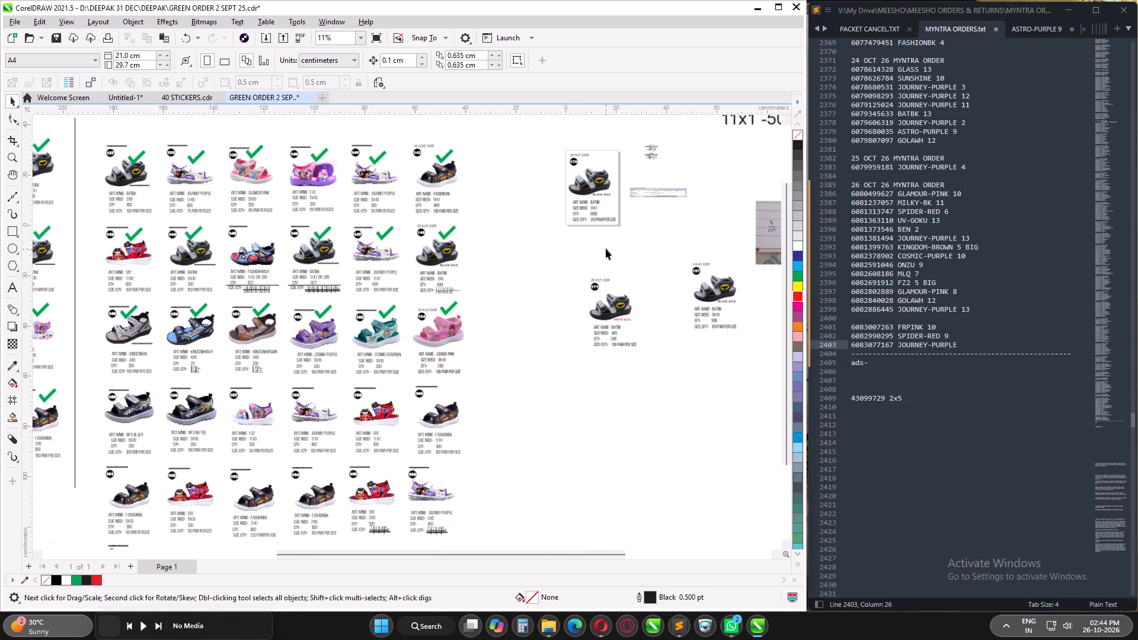
scroll(606, 248, down, 1)
middle_drag(573, 311, 567, 238)
drag(584, 125, 339, 475)
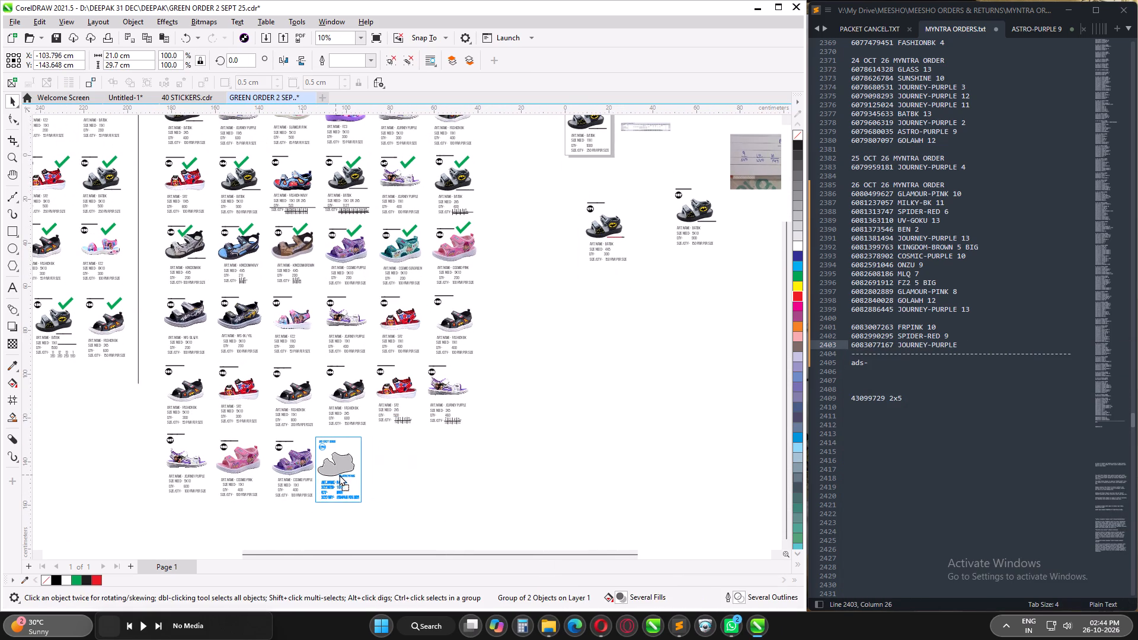
drag(339, 475, 348, 473)
Centre the white-sole BATBK card 171 on the page and print it.
middle_drag(578, 288, 520, 376)
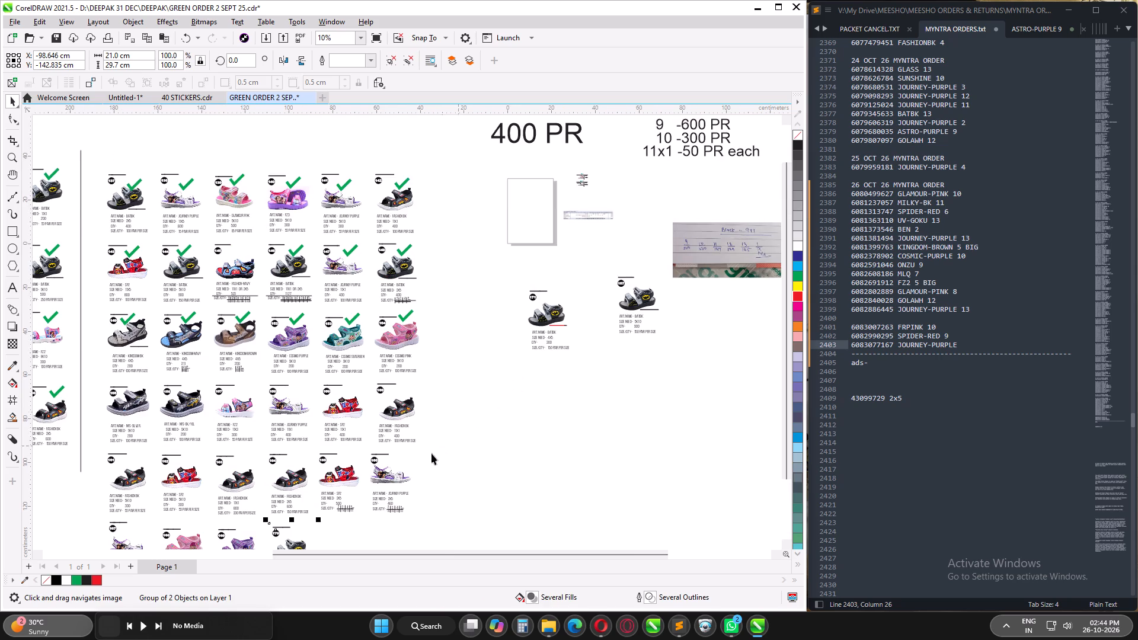
middle_drag(365, 485, 410, 385)
middle_drag(586, 264, 507, 348)
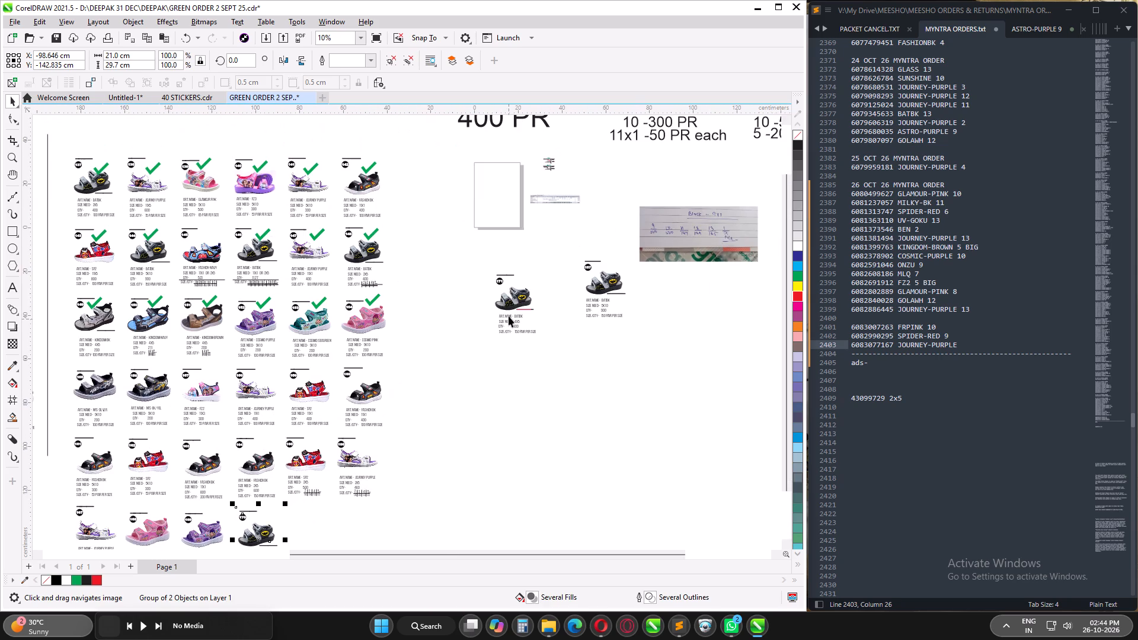
click(508, 296)
scroll(508, 296, up, 12)
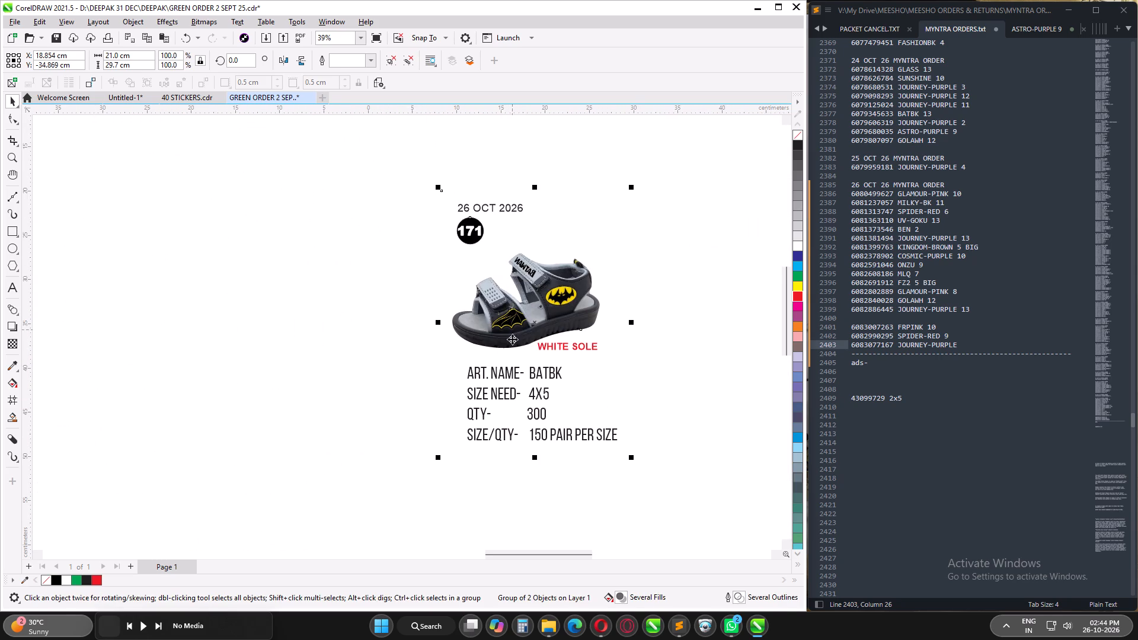
key(p)
scroll(510, 334, down, 7)
scroll(505, 242, up, 1)
middle_drag(505, 241, 489, 329)
key(ctrl+p)
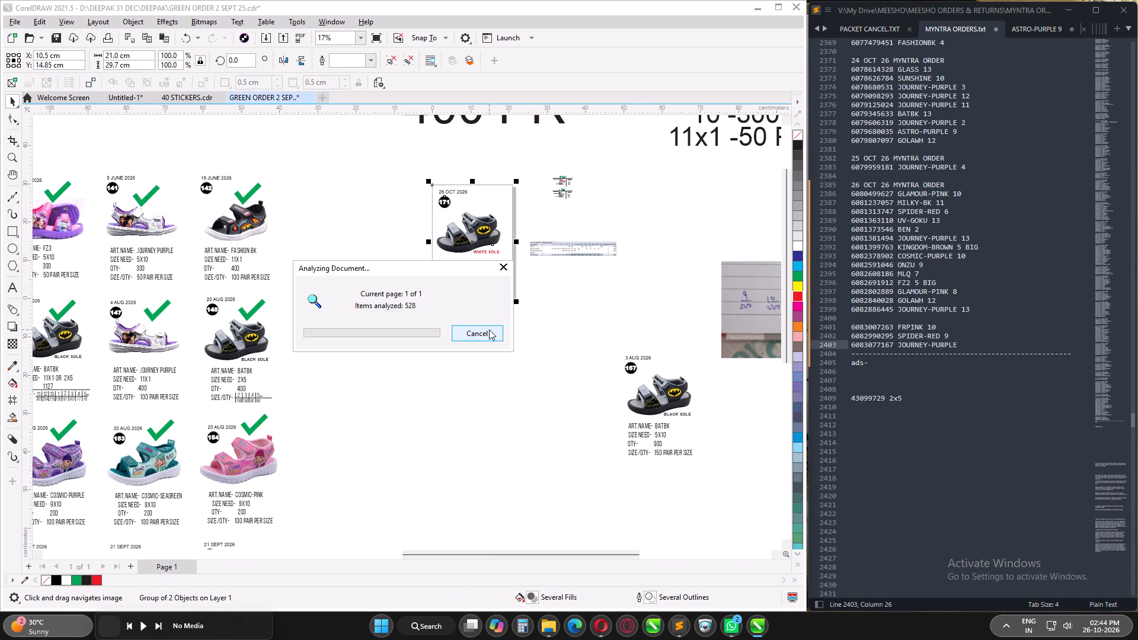
key(Return)
Move card 171 off the page into the last row of the order grid, beside card 170.
scroll(459, 228, down, 10)
drag(482, 222, 324, 515)
middle_drag(313, 510, 390, 380)
scroll(346, 289, up, 6)
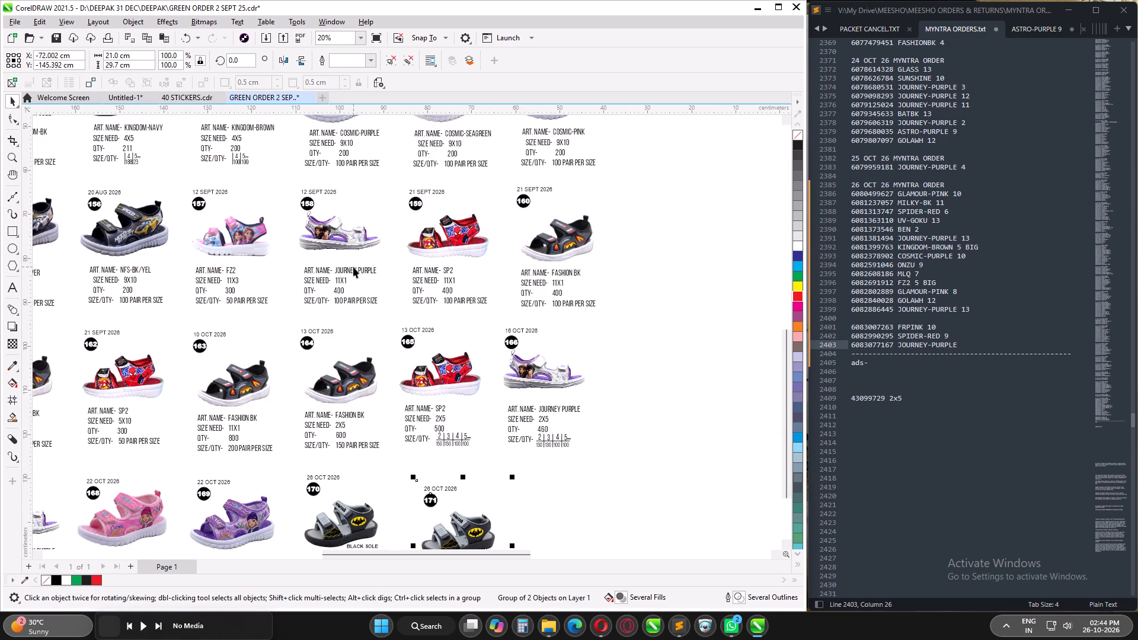
Review the neighbouring order cards, especially the size-wise quantities on cards 165 and 166, and dismiss the printer's ink-level notice.
scroll(350, 279, up, 3)
scroll(348, 280, down, 4)
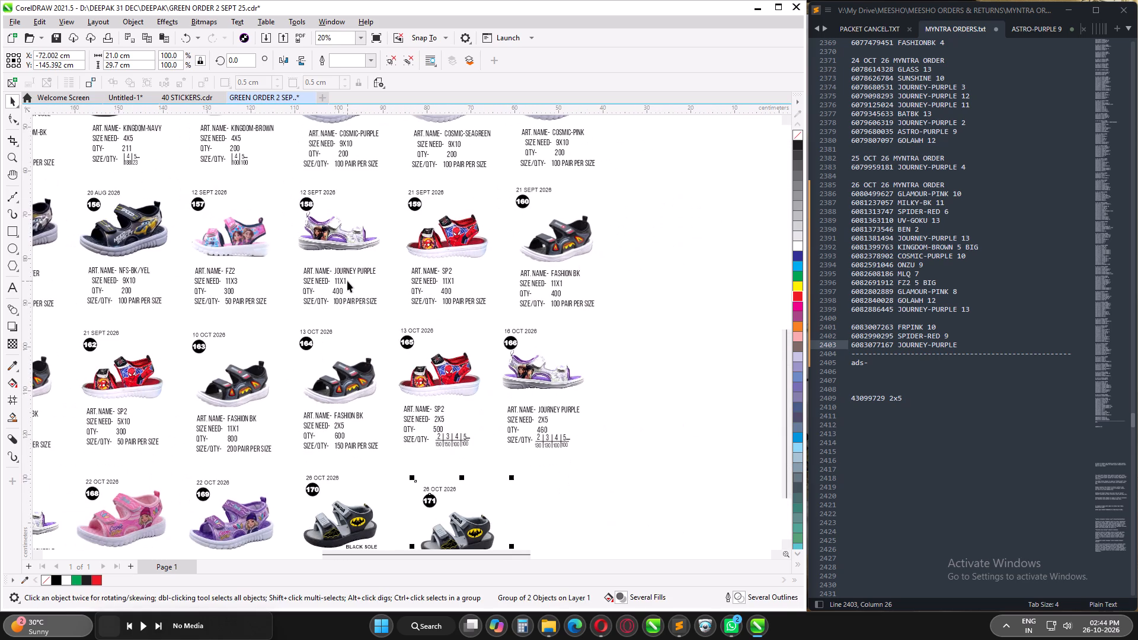
middle_drag(347, 287, 349, 353)
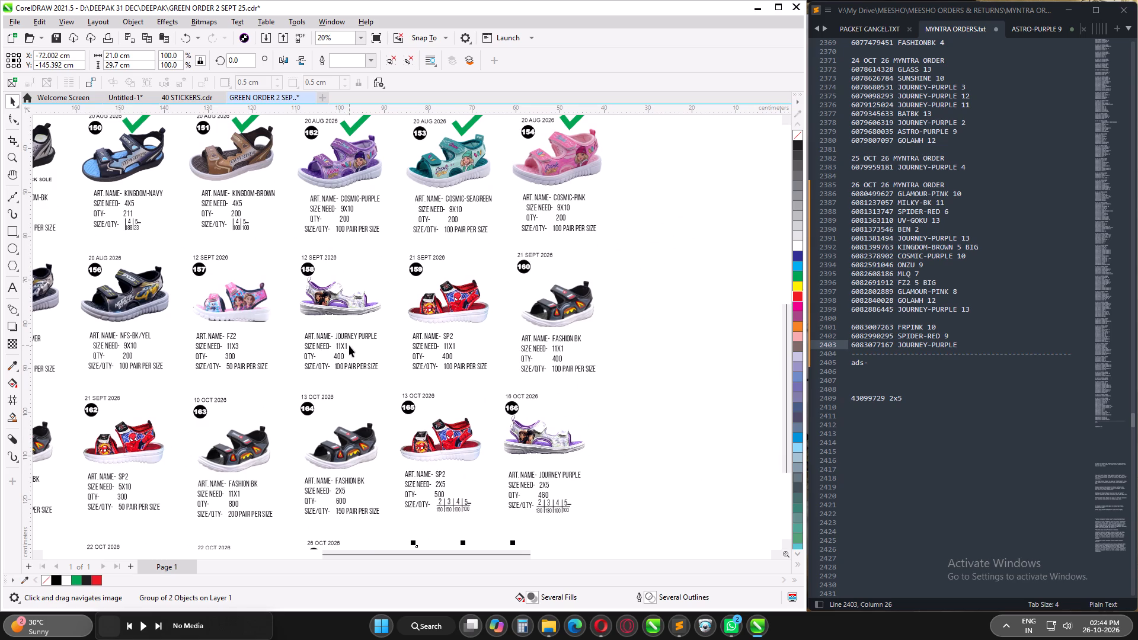
middle_drag(360, 393, 482, 345)
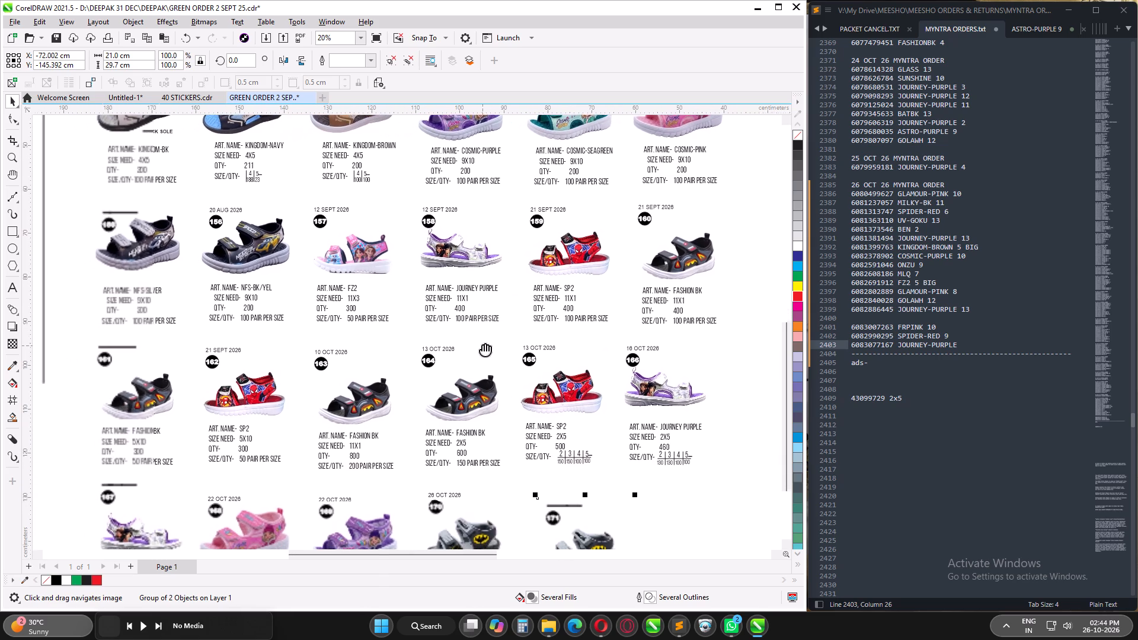
middle_drag(482, 345, 483, 345)
click(672, 373)
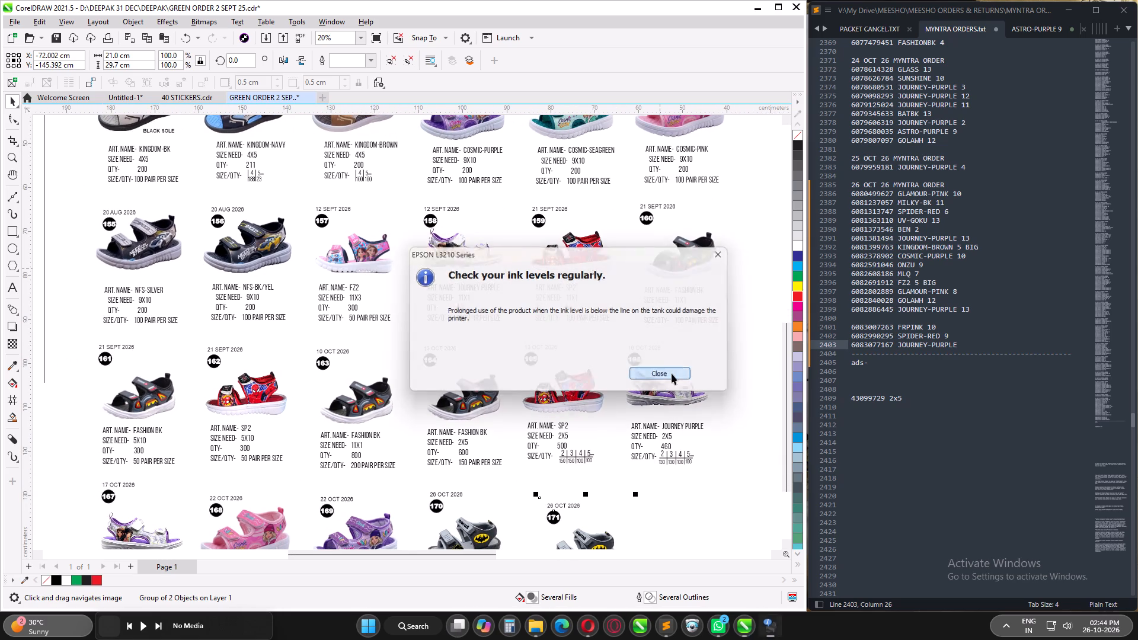
scroll(672, 461, up, 4)
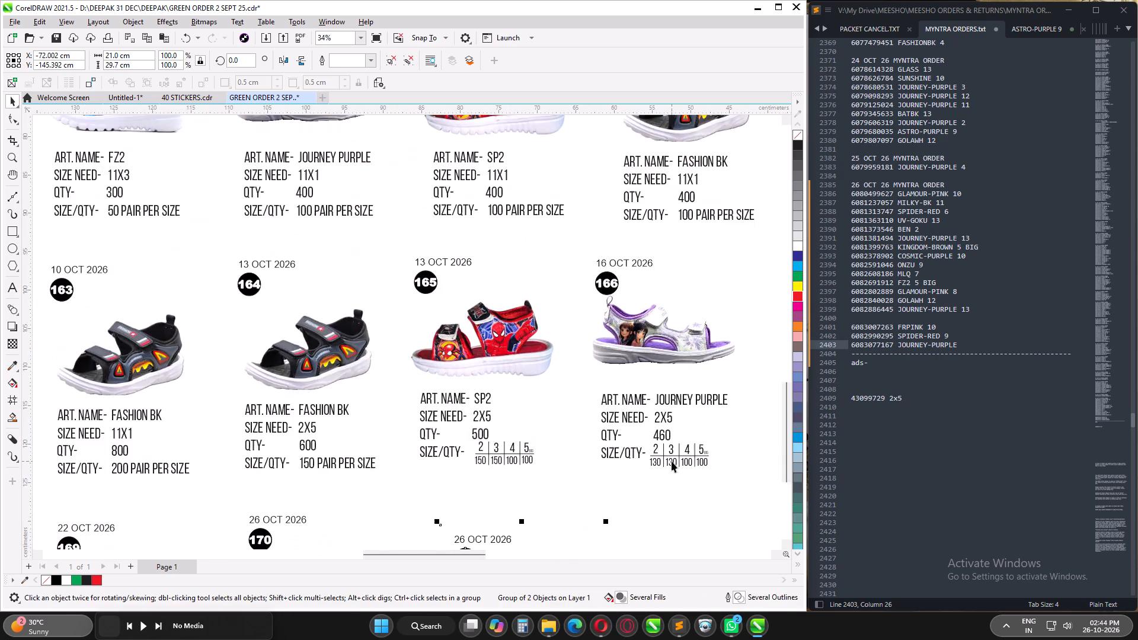
scroll(695, 480, up, 4)
middle_drag(685, 469, 646, 427)
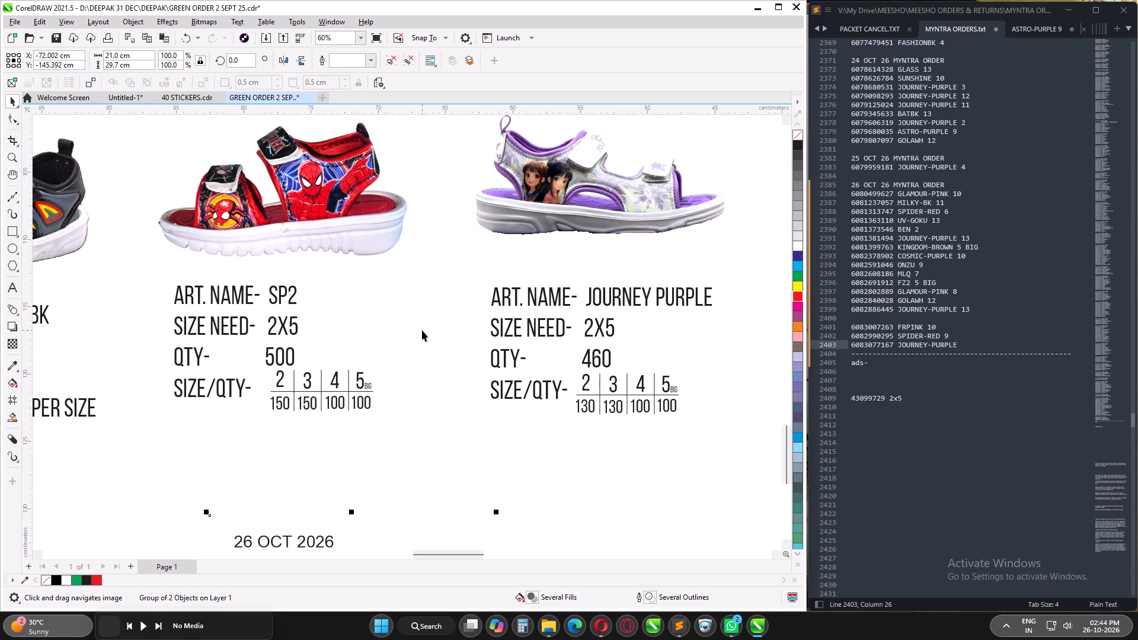
scroll(422, 330, down, 4)
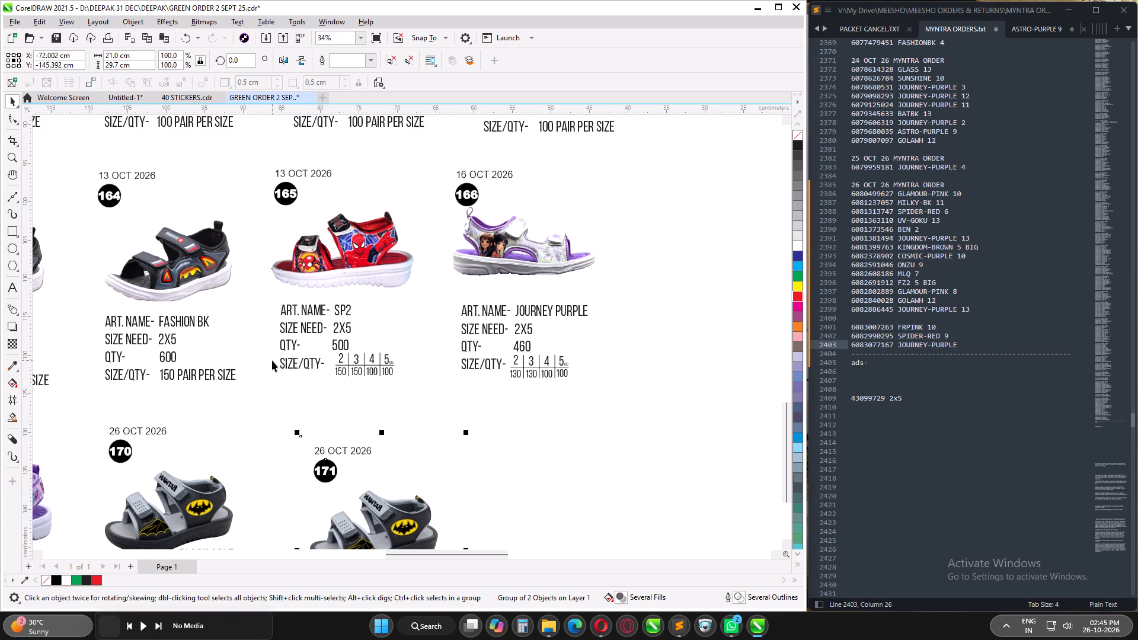
middle_drag(272, 362, 609, 179)
scroll(385, 315, down, 3)
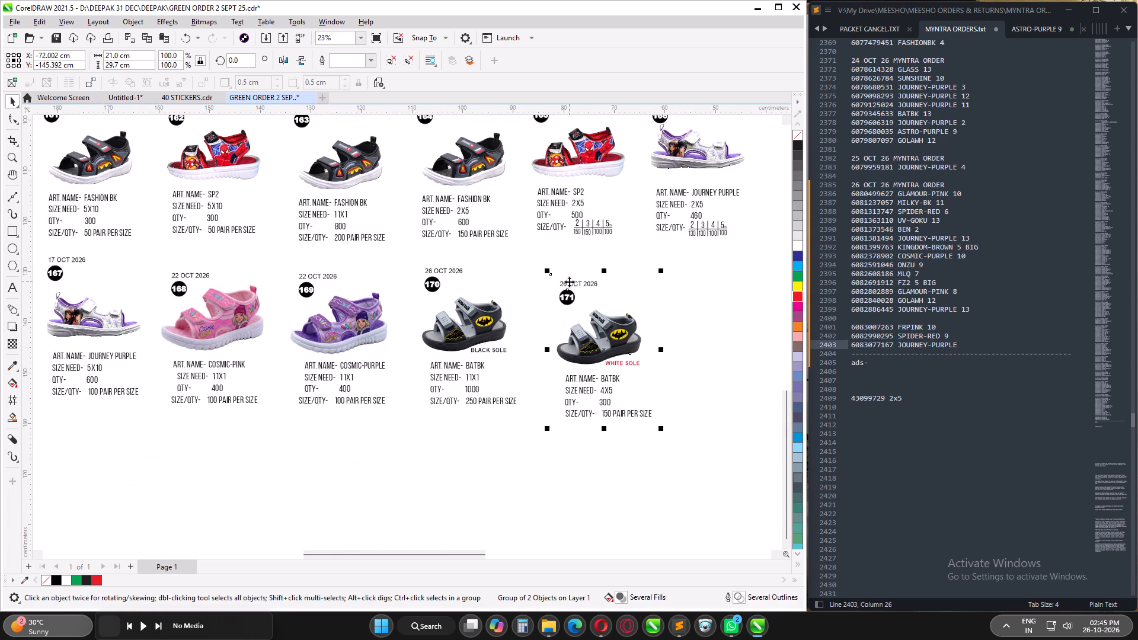
Align the top edge of white-sole BATBK card 171 with black-sole card 170.
middle_drag(569, 281, 440, 347)
shift+click(331, 383)
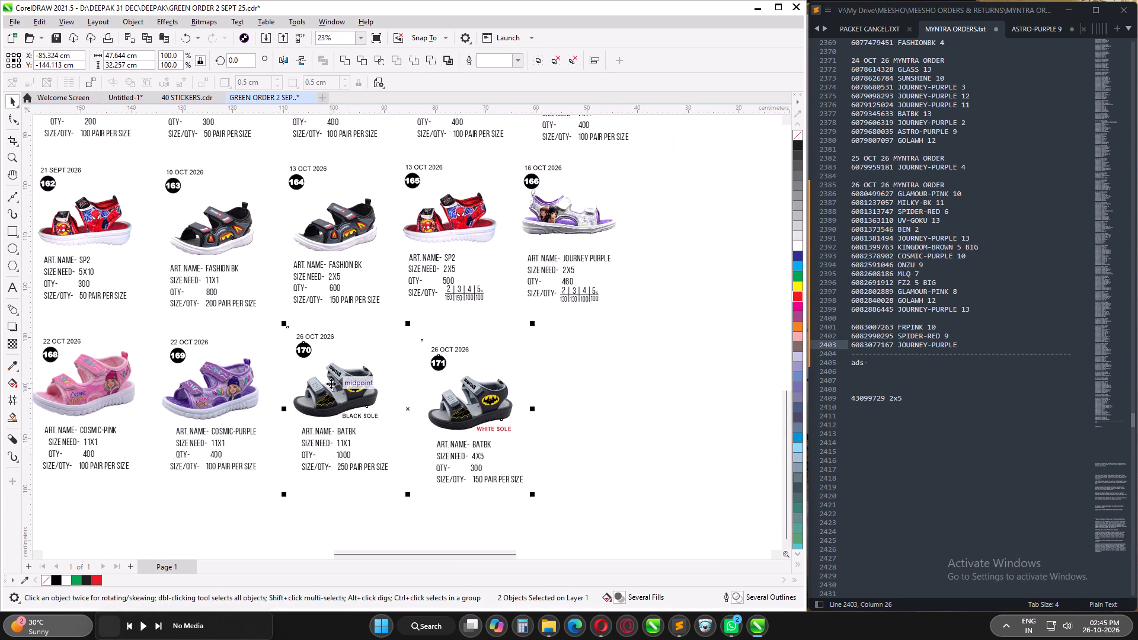
key(t)
click(612, 372)
Centre card 171 in the same column as SP2 card 165 above it.
middle_drag(225, 377, 507, 329)
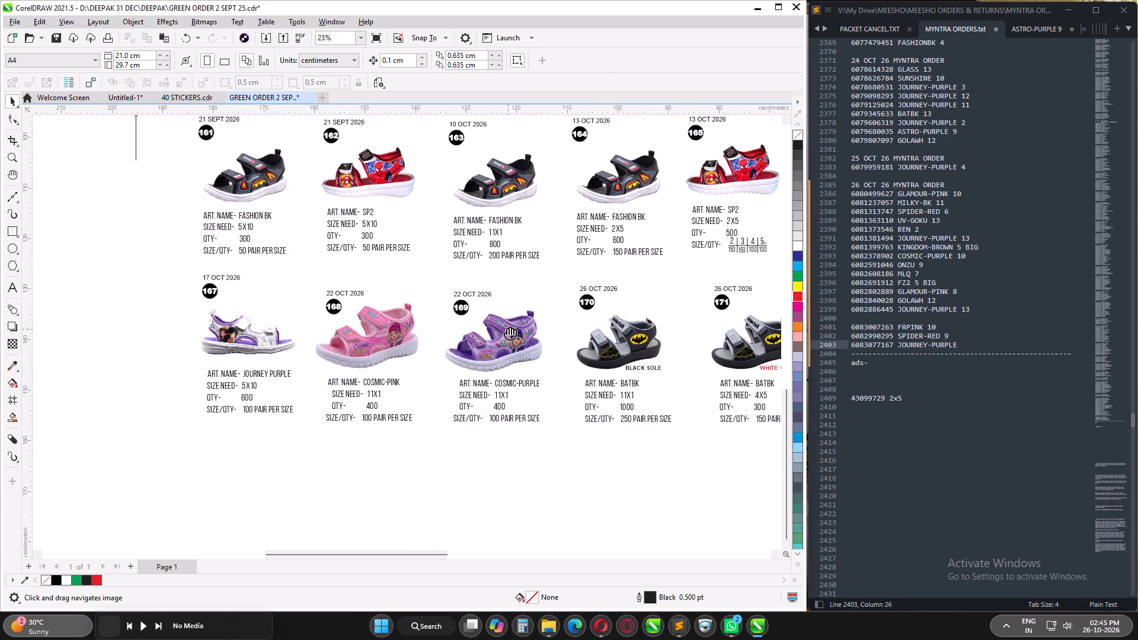
middle_drag(507, 329, 507, 329)
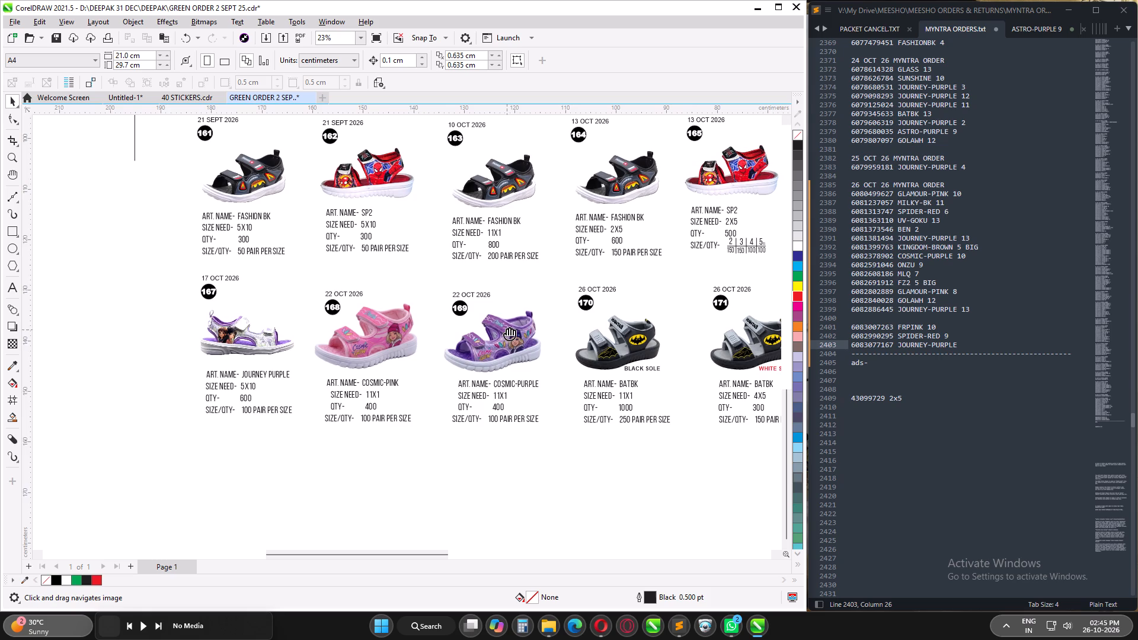
middle_drag(507, 329, 373, 422)
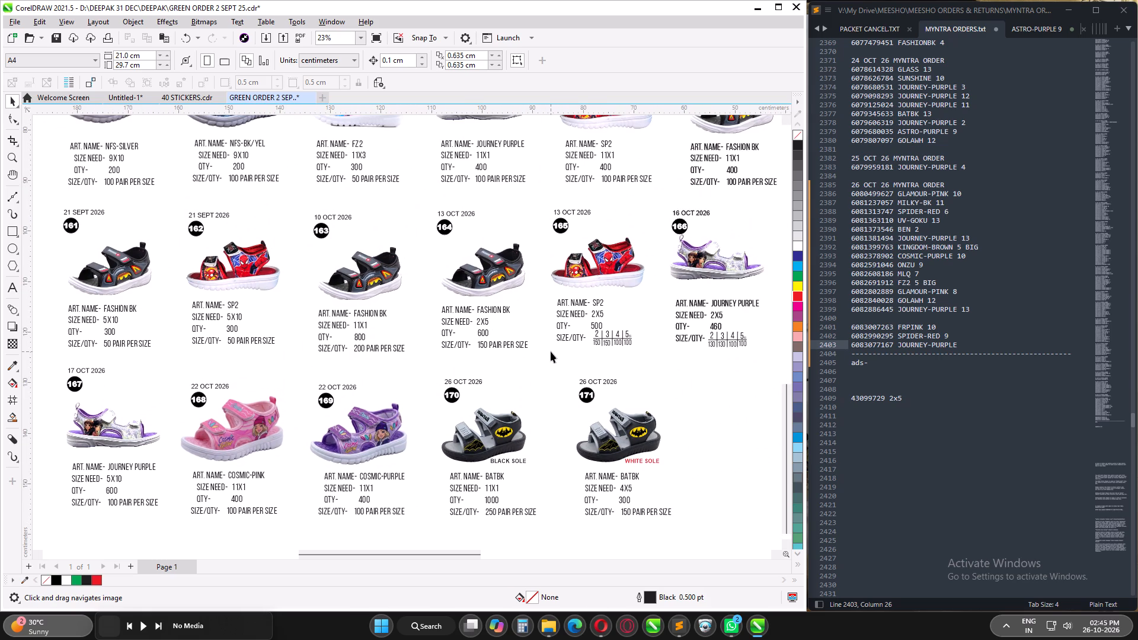
click(640, 424)
shift+click(609, 284)
key(c)
click(729, 468)
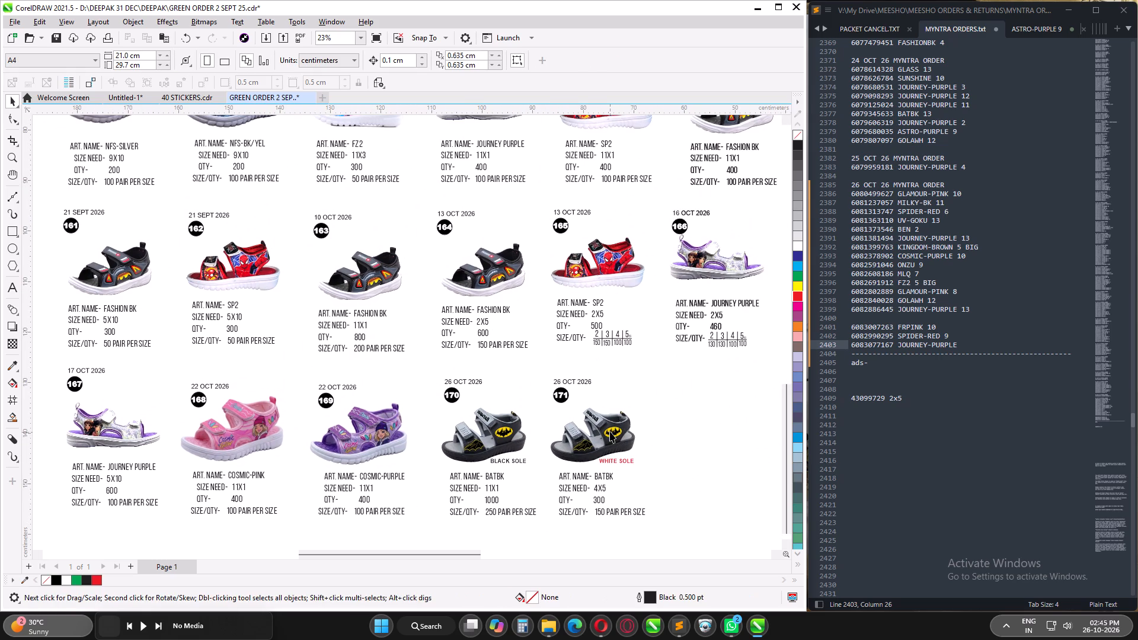
Centre JOURNEY PURPLE card 167 in the same column as FASHION BK card 161 above it.
middle_drag(582, 376, 594, 261)
click(112, 306)
shift+click(124, 182)
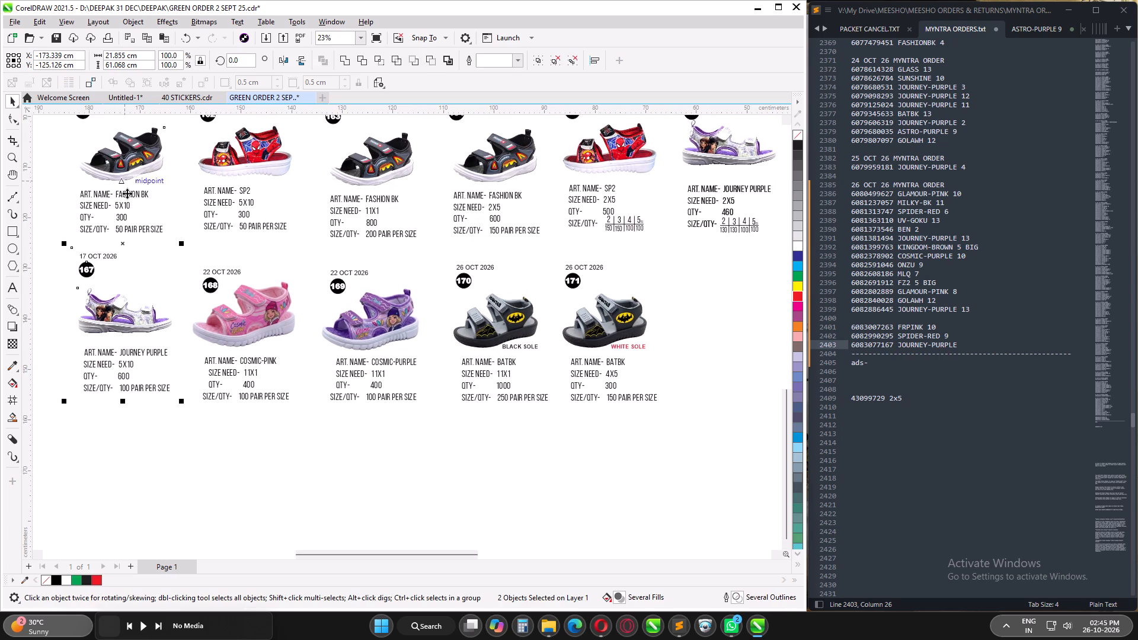
key(c)
click(318, 441)
Distribute the last-row cards 167 to 171 at equal spacing and align them in one straight row.
middle_drag(410, 279, 426, 454)
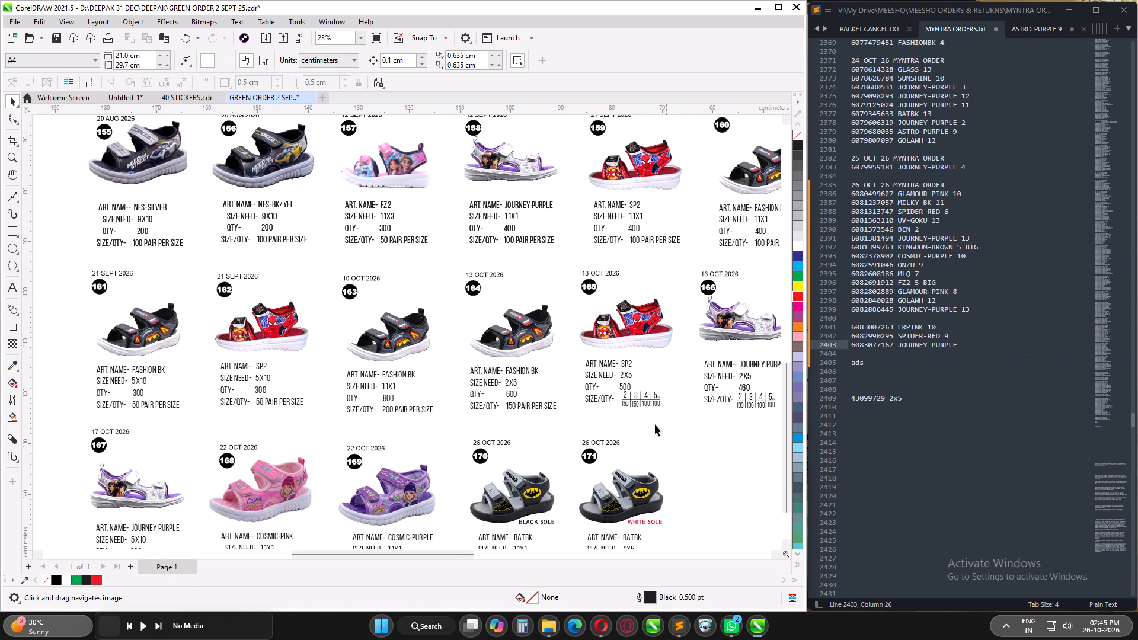
middle_drag(520, 337, 506, 353)
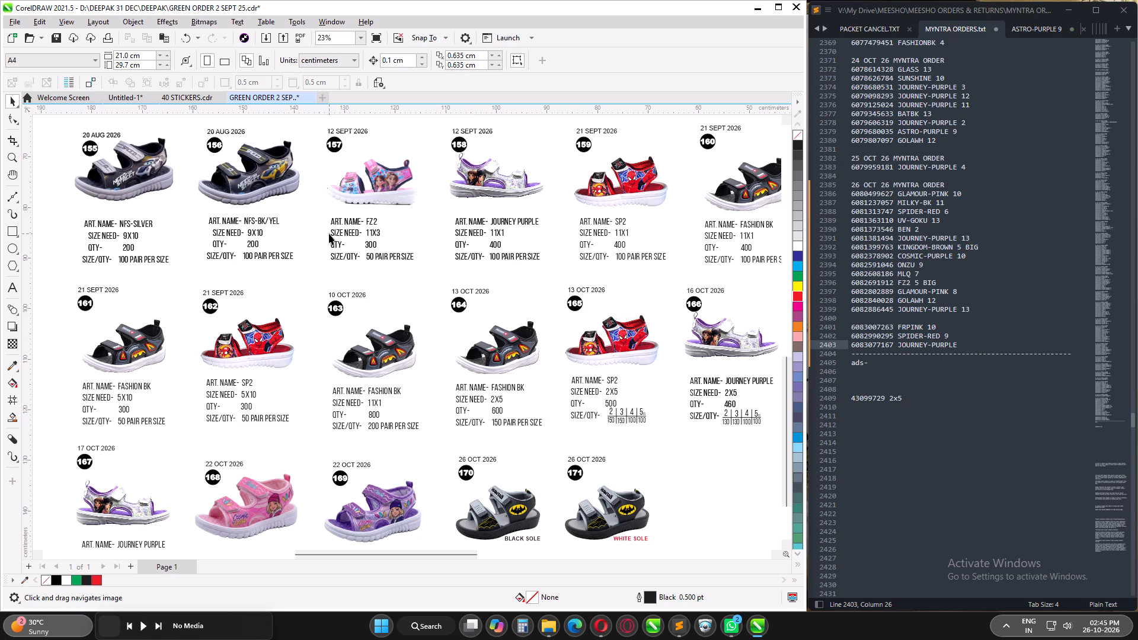
middle_drag(251, 236, 290, 368)
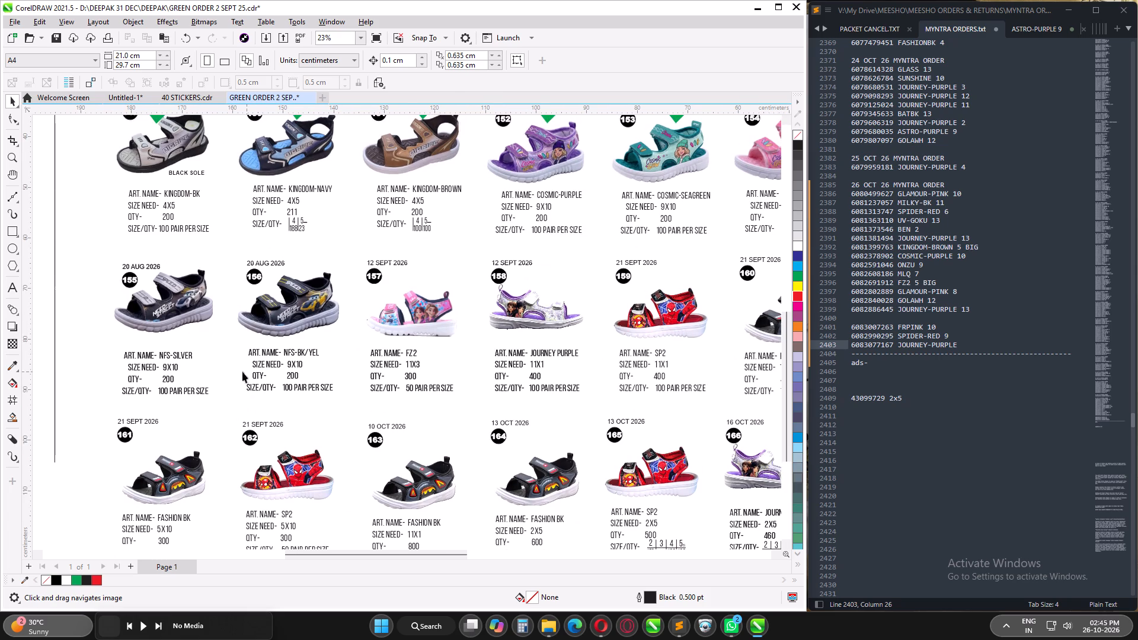
scroll(290, 325, up, 1)
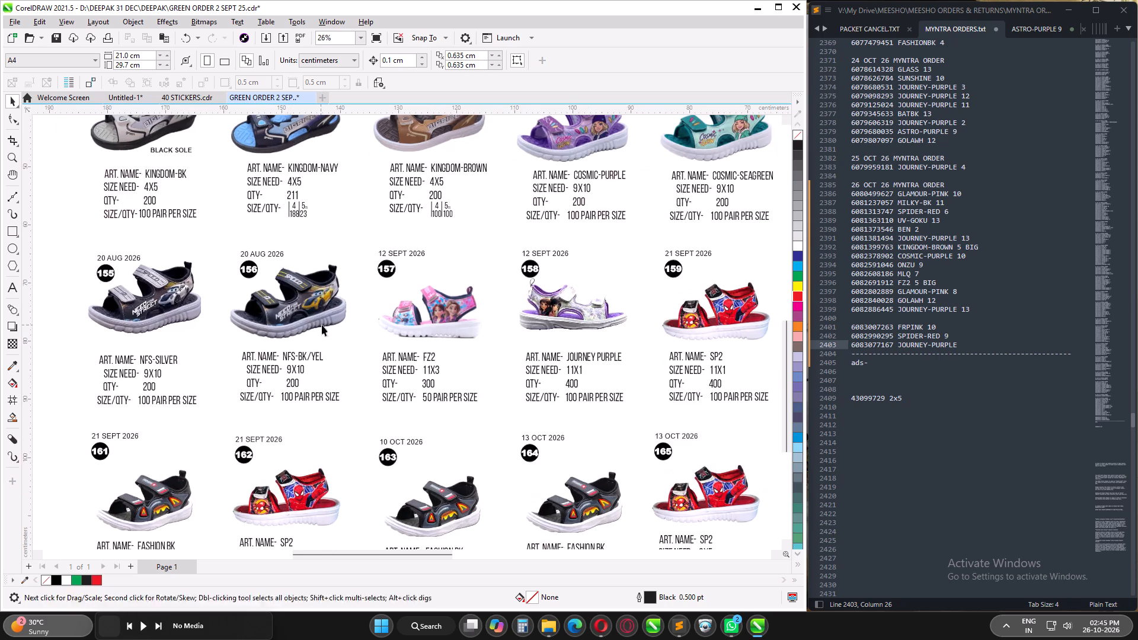
middle_drag(322, 325, 538, 323)
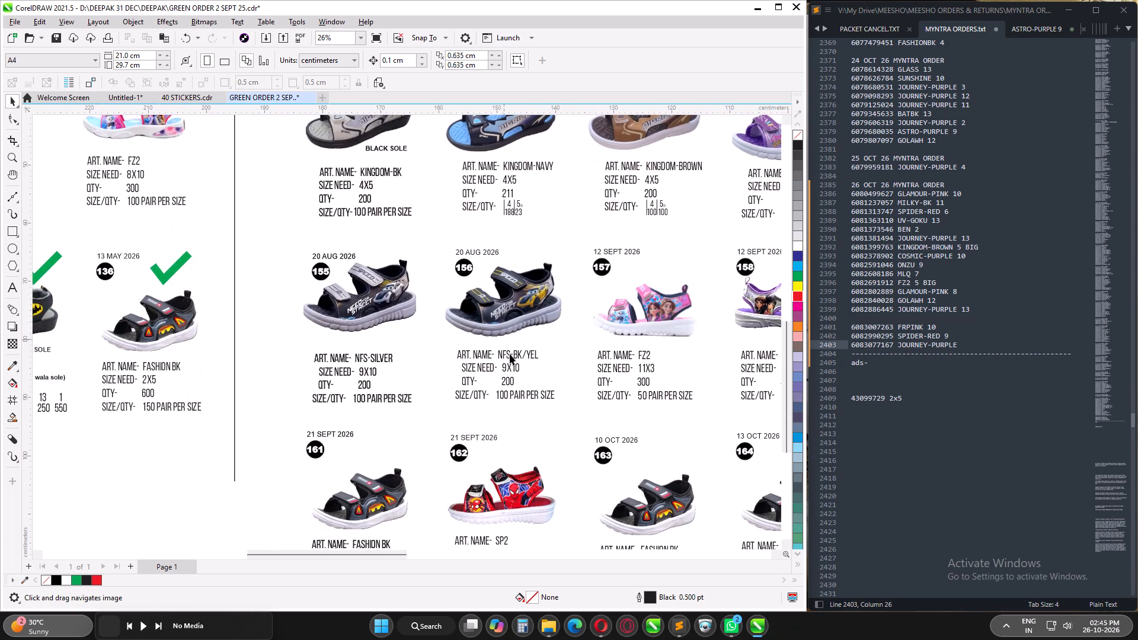
middle_drag(525, 379, 363, 239)
scroll(340, 212, down, 4)
middle_drag(414, 373, 397, 300)
drag(670, 432, 509, 381)
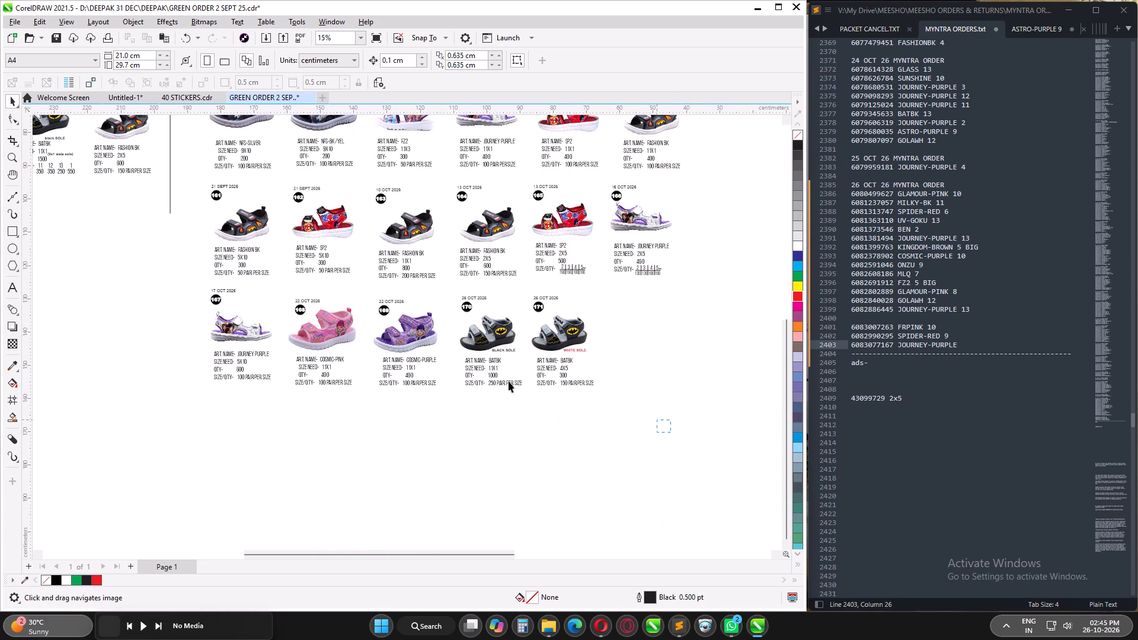
drag(509, 381, 142, 263)
text(ceT)
click(478, 468)
In Wireframe view, distribute cards 167 to 171 evenly again and centre card 171 under card 165.
key(w)
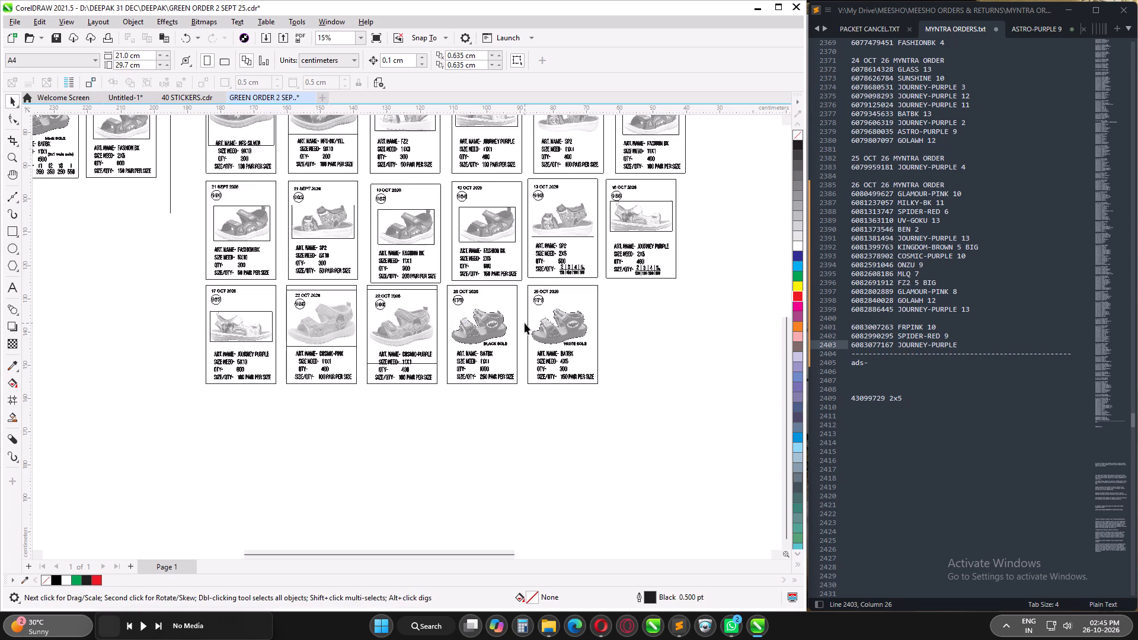
drag(660, 426, 138, 258)
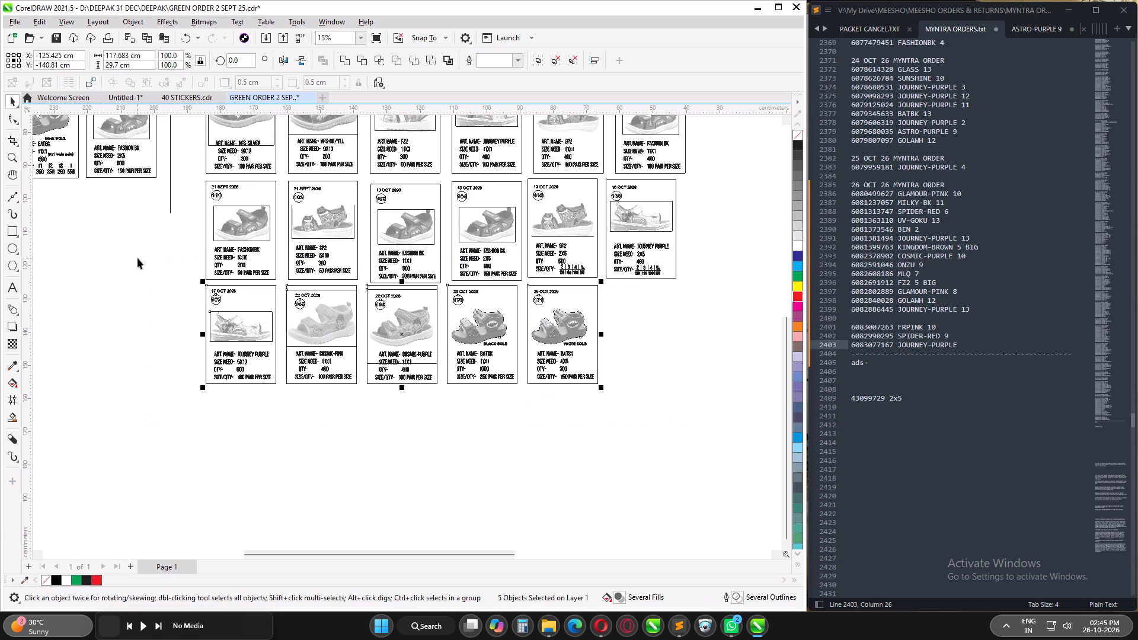
key(shift+c)
key(shift+e)
click(471, 430)
click(545, 327)
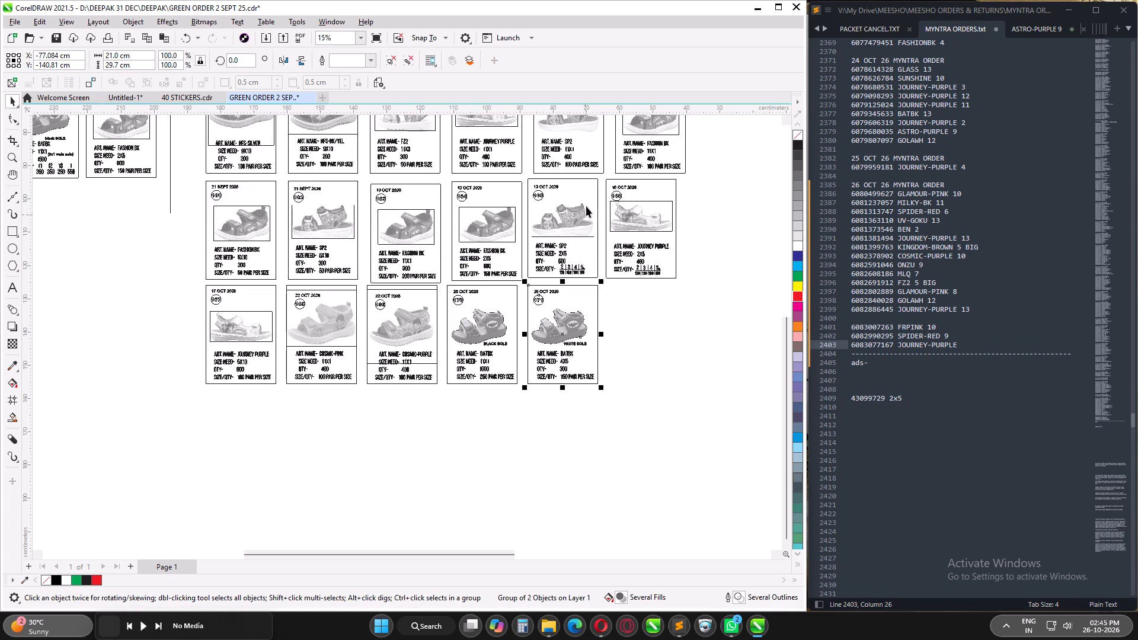
shift+click(586, 204)
key(c)
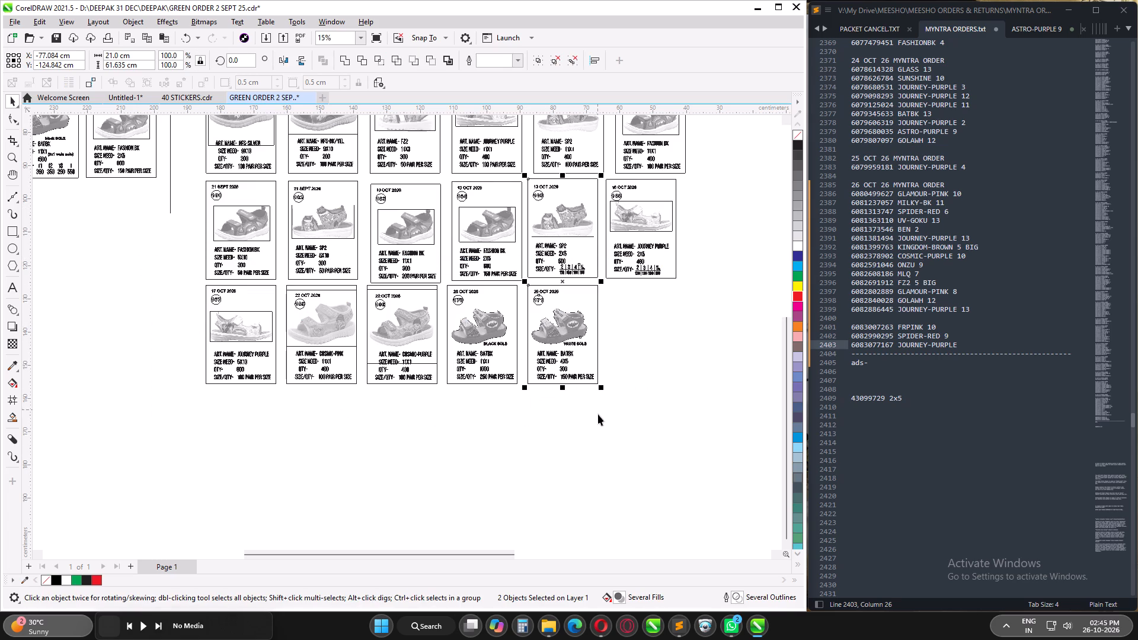
click(602, 423)
Centre JOURNEY PURPLE card 166 in the same column as FASHION BK card 160 above it.
scroll(552, 291, up, 5)
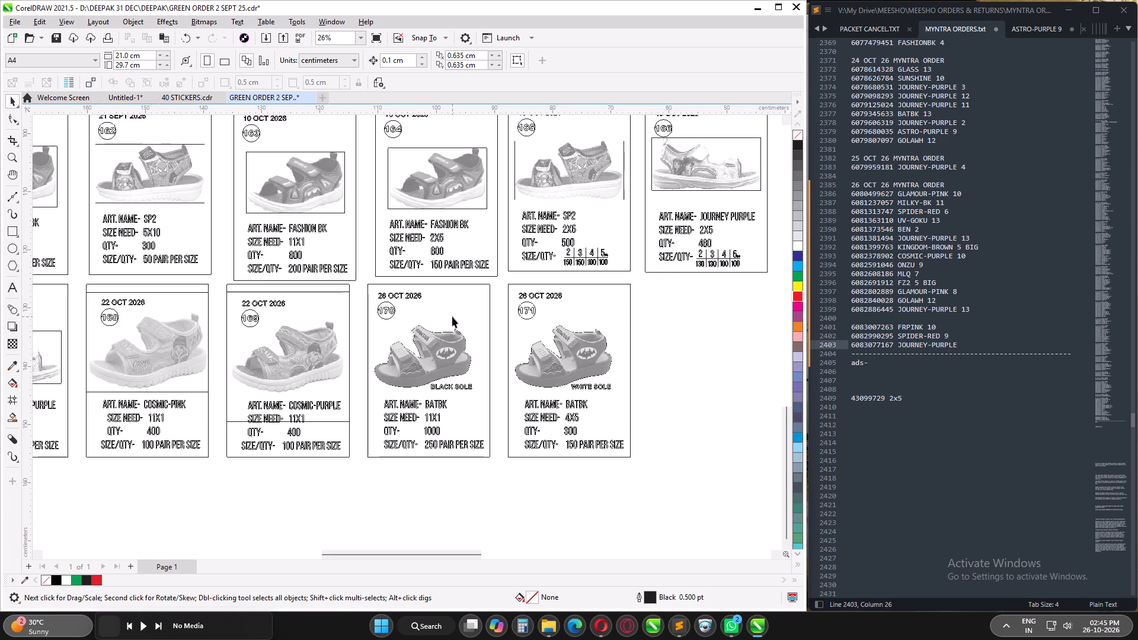
scroll(452, 314, down, 4)
middle_drag(471, 312, 447, 373)
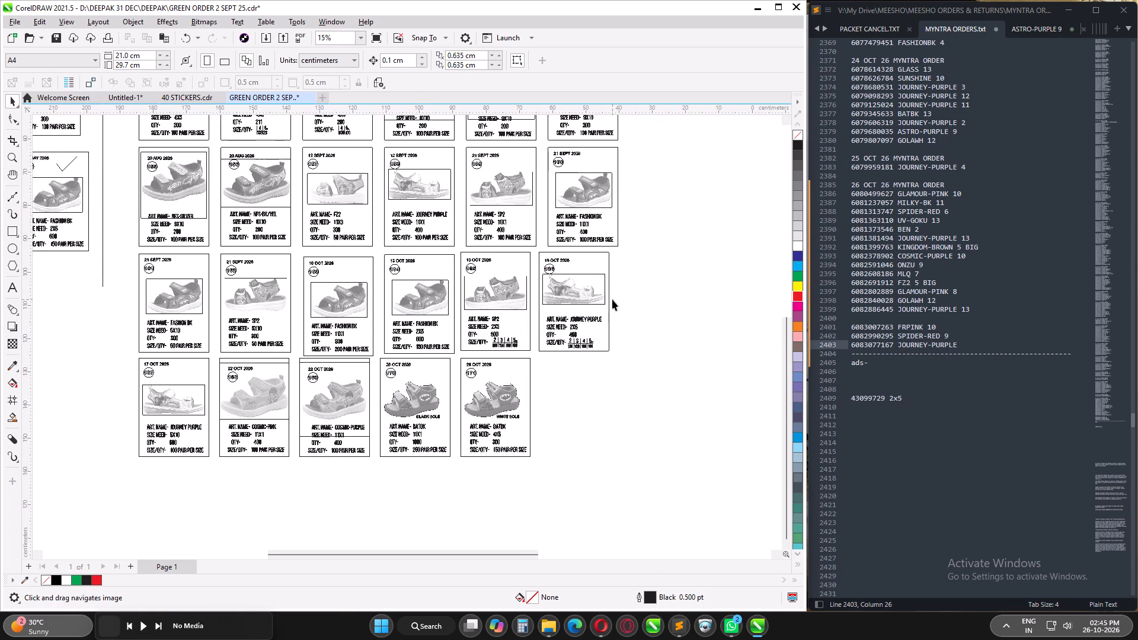
click(577, 290)
shift+click(577, 232)
key(c)
click(580, 373)
Centre FASHION BK card 161 in the same column as NFS-SILVER card 155 above it.
drag(649, 401, 605, 379)
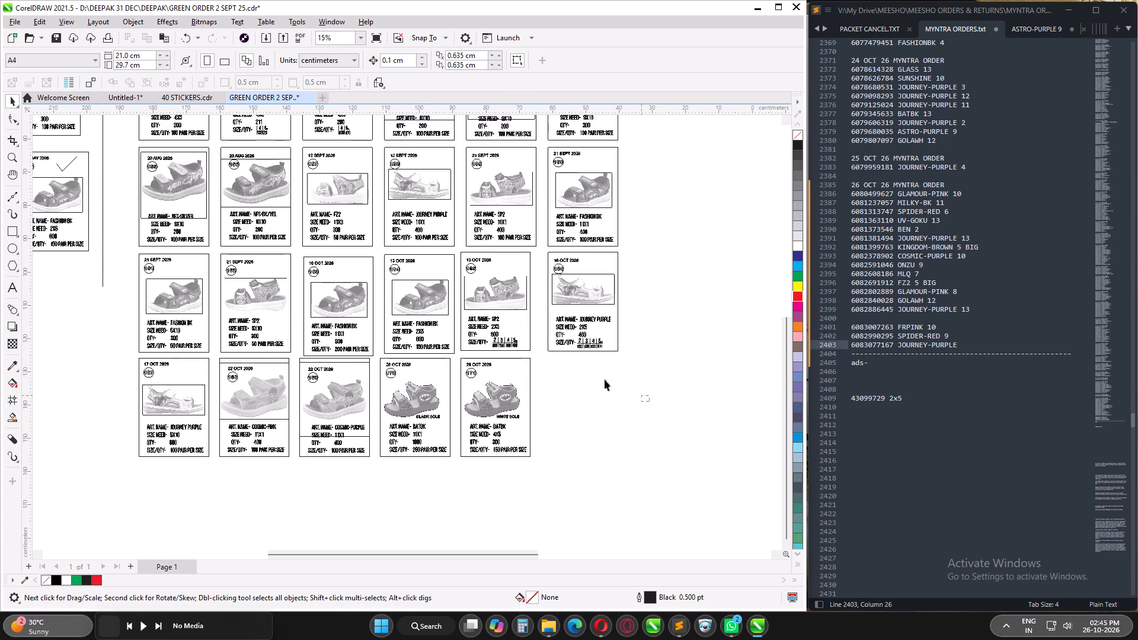
drag(605, 379, 159, 273)
click(168, 268)
shift+click(162, 201)
key(c)
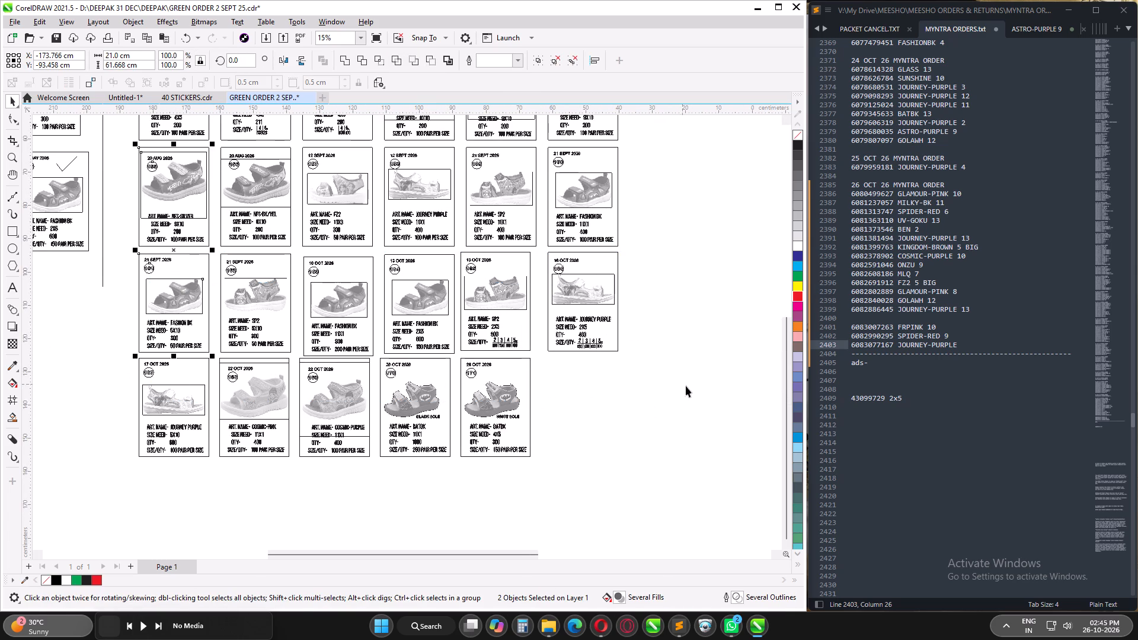
Distribute cards 161 to 166 at equal spacing and align them in one straight row.
drag(680, 383, 132, 235)
text(ceT)
click(554, 466)
Centre card 171 under the repositioned SP2 card 165.
click(489, 405)
shift+click(484, 328)
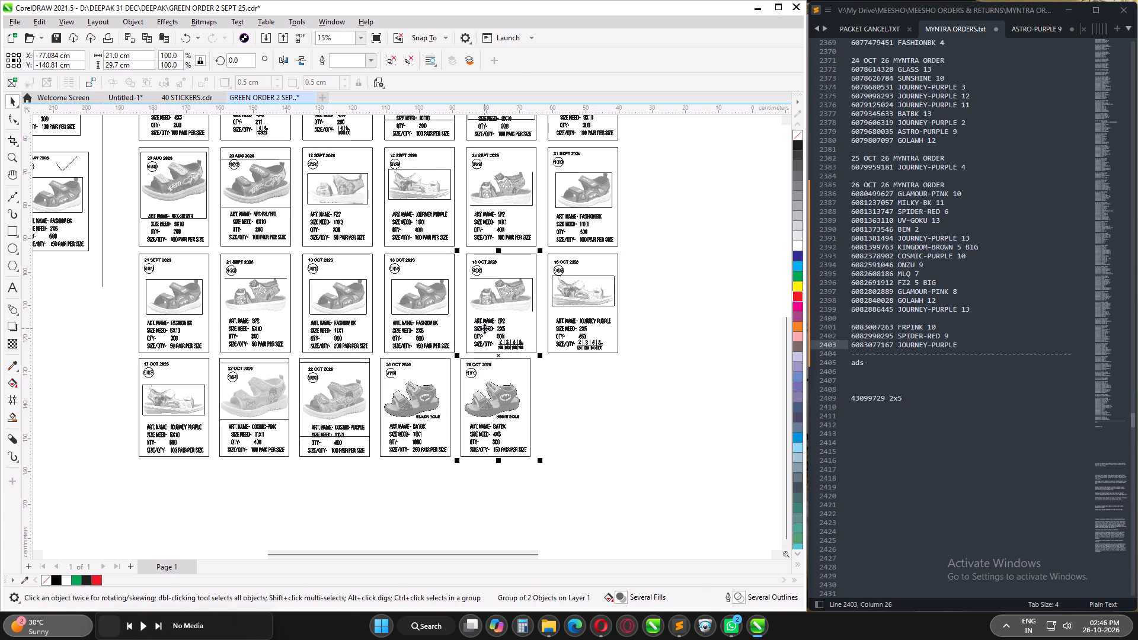
key(c)
click(561, 505)
Redistribute the last-row cards 167 to 171 at equal spacing and align them in one straight row.
drag(583, 505, 59, 319)
text(ce)
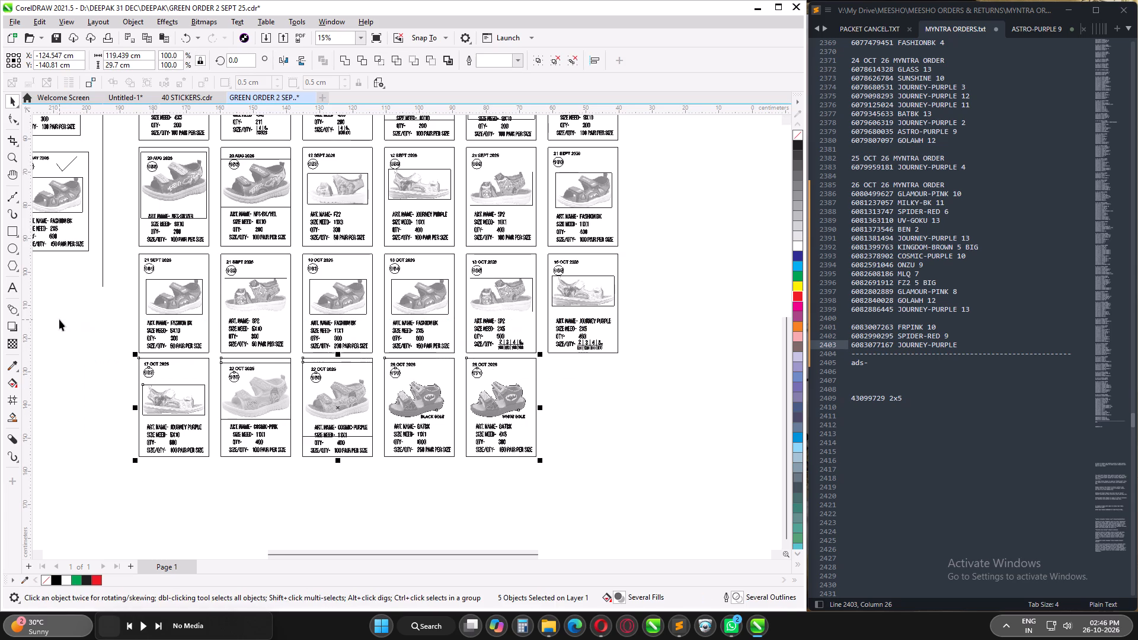
key(t)
click(375, 508)
Return to the full-colour view of the order grid and save the document.
middle_drag(362, 274, 328, 420)
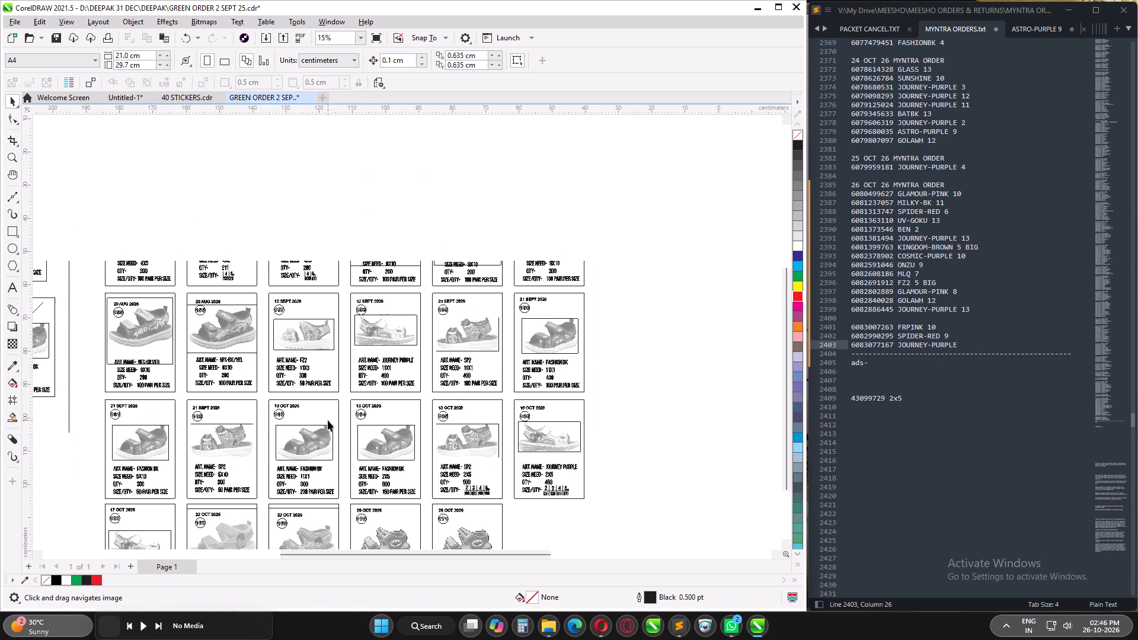
key(q)
click(618, 430)
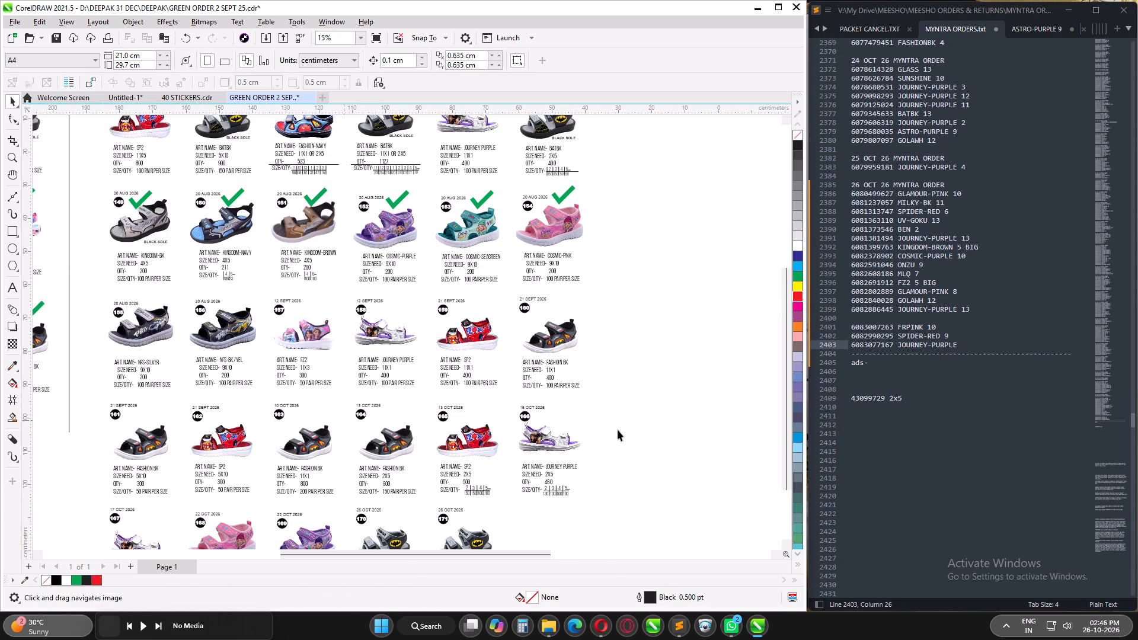
key(ctrl+s)
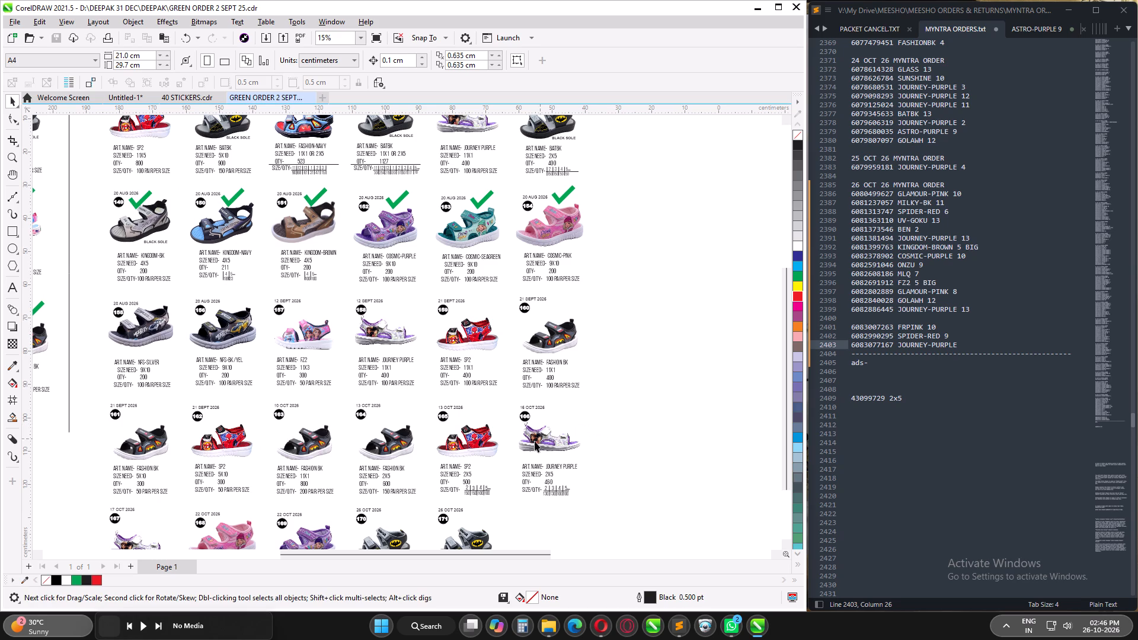
Check the arrangement of the grid's lowest rows, including cards 170 and 171, up close and in Wireframe view.
middle_drag(496, 501, 468, 319)
middle_drag(426, 354, 436, 364)
scroll(442, 392, up, 5)
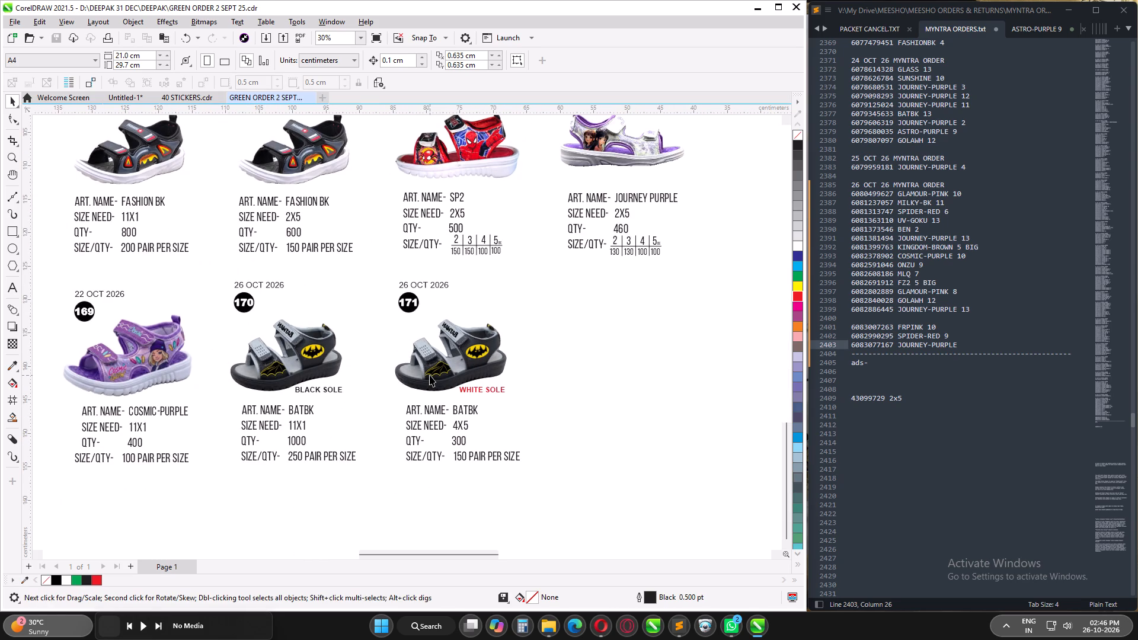
scroll(430, 375, down, 5)
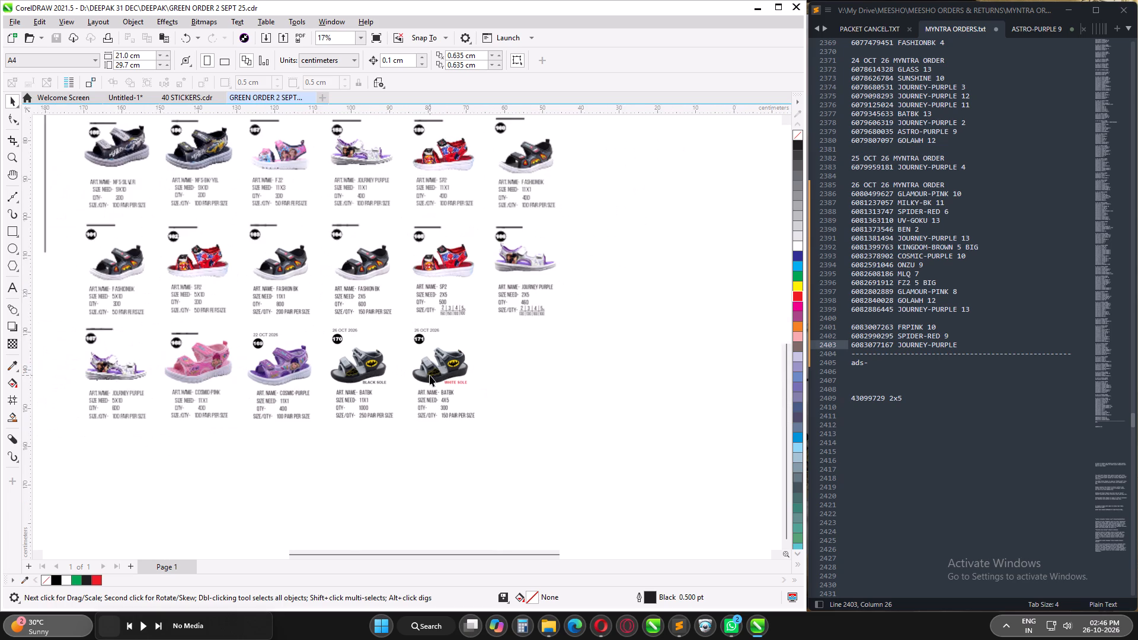
middle_drag(339, 296, 362, 389)
scroll(362, 389, up, 1)
key(w)
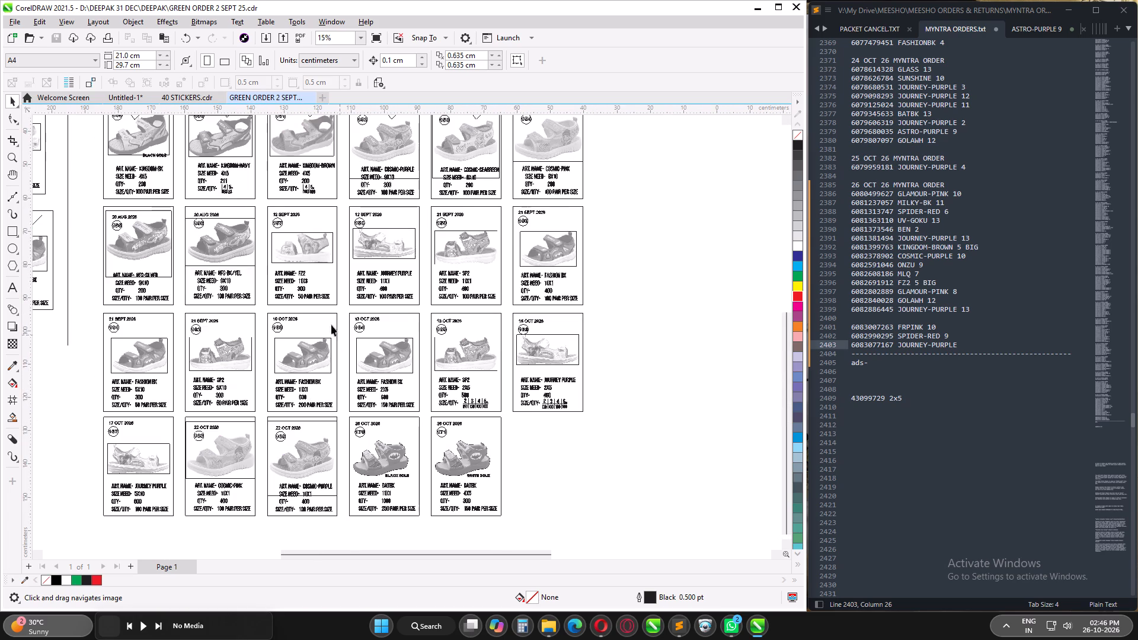
middle_drag(301, 297, 329, 441)
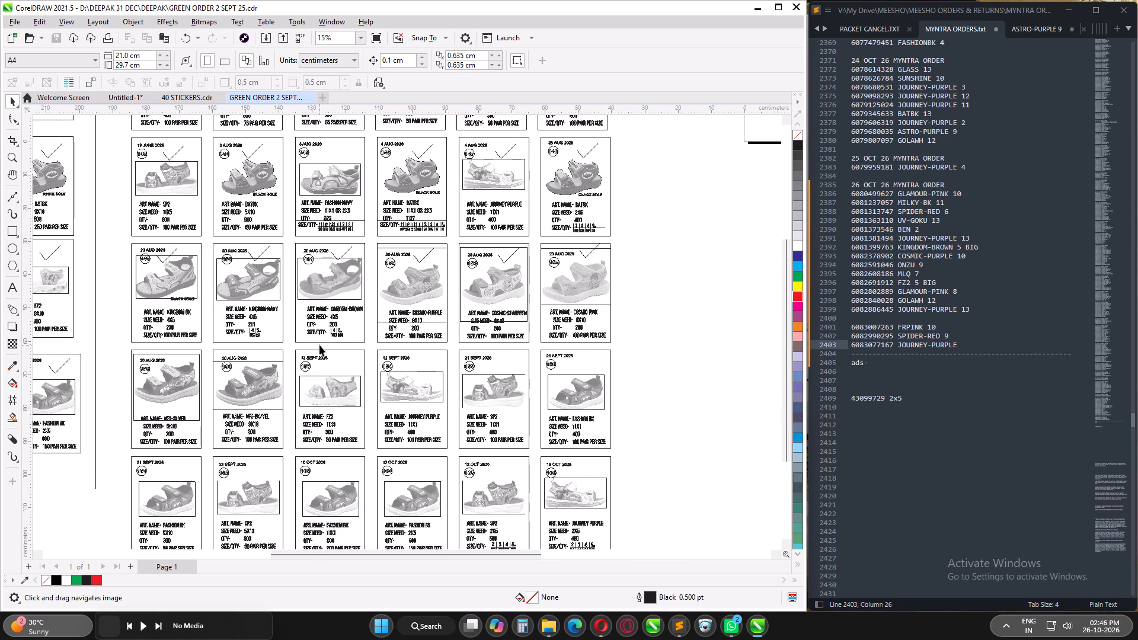
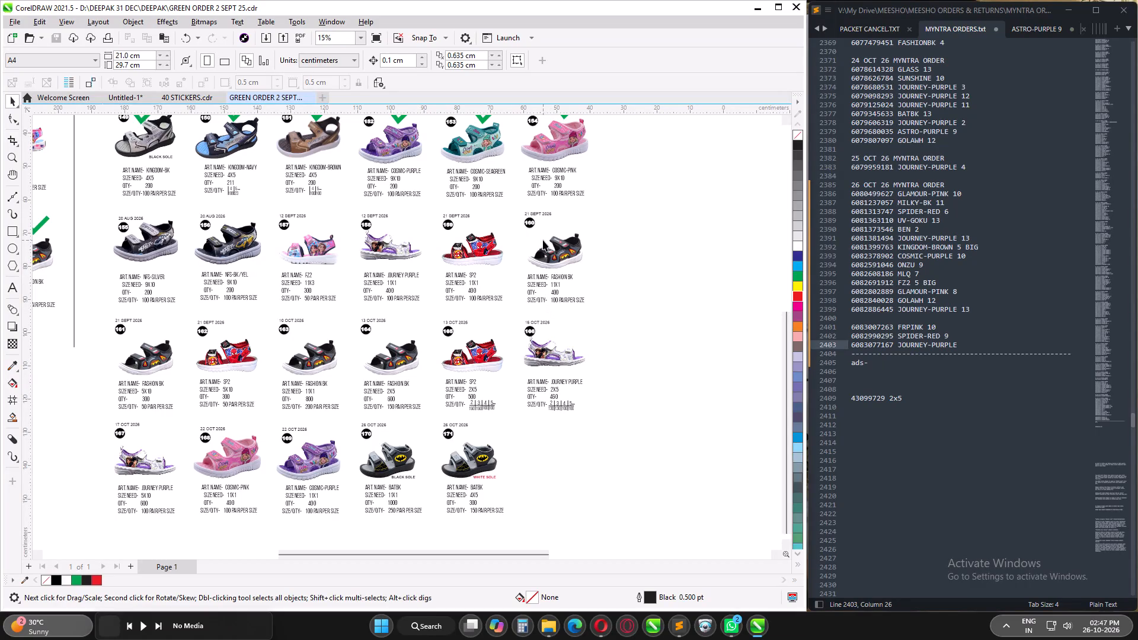
Review the layout of the sandal order cards across the grid's lower rows, from the Kingdom and Cosmic cards down to card 171.
scroll(536, 212, down, 2)
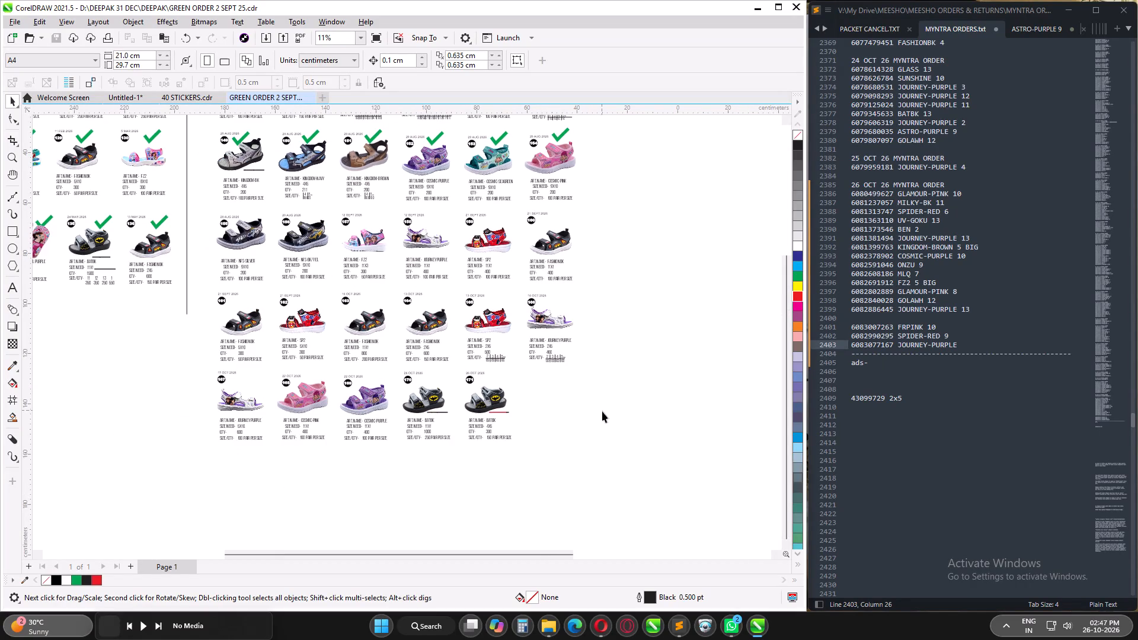
middle_drag(602, 415, 553, 405)
scroll(526, 370, up, 7)
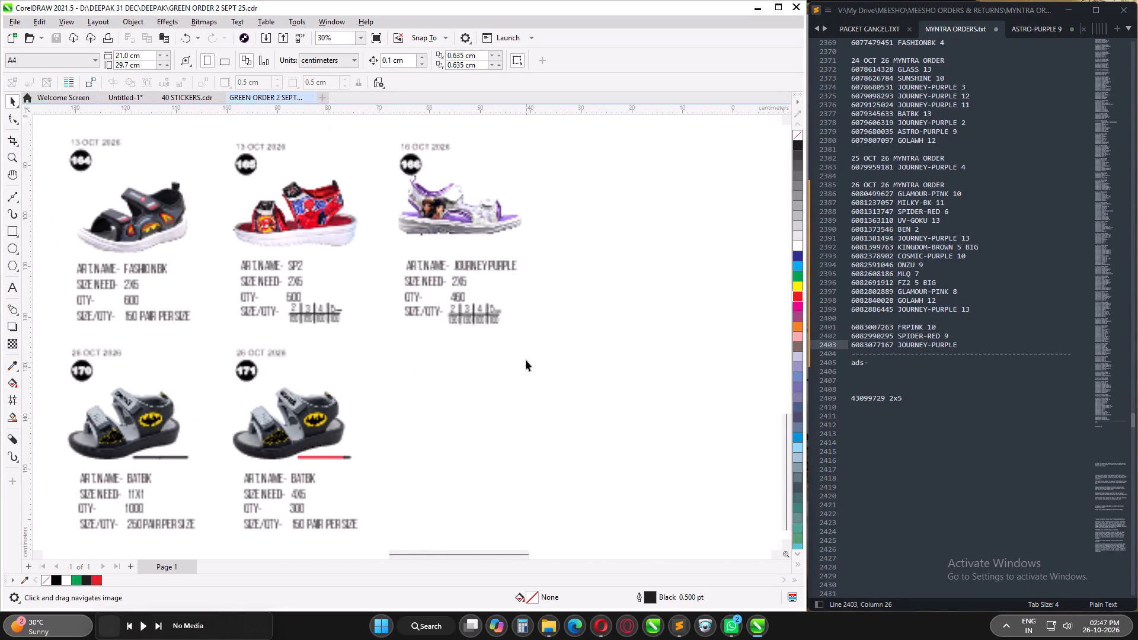
middle_drag(345, 235, 481, 431)
scroll(417, 327, down, 4)
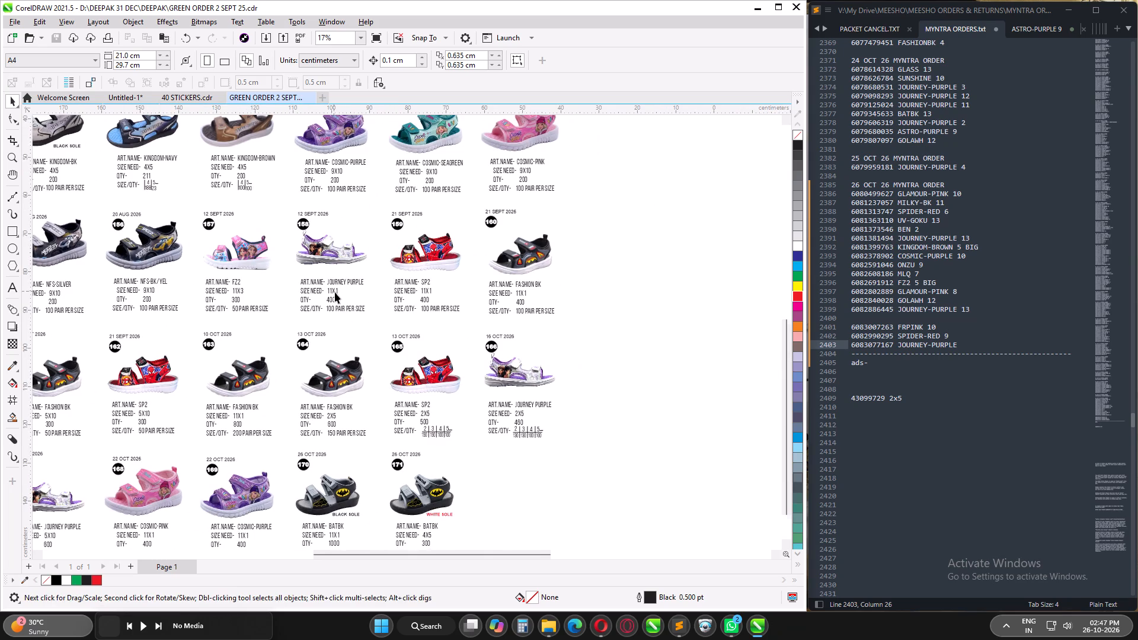
middle_drag(338, 293, 372, 232)
scroll(372, 232, down, 2)
middle_drag(365, 243, 348, 305)
scroll(343, 277, up, 3)
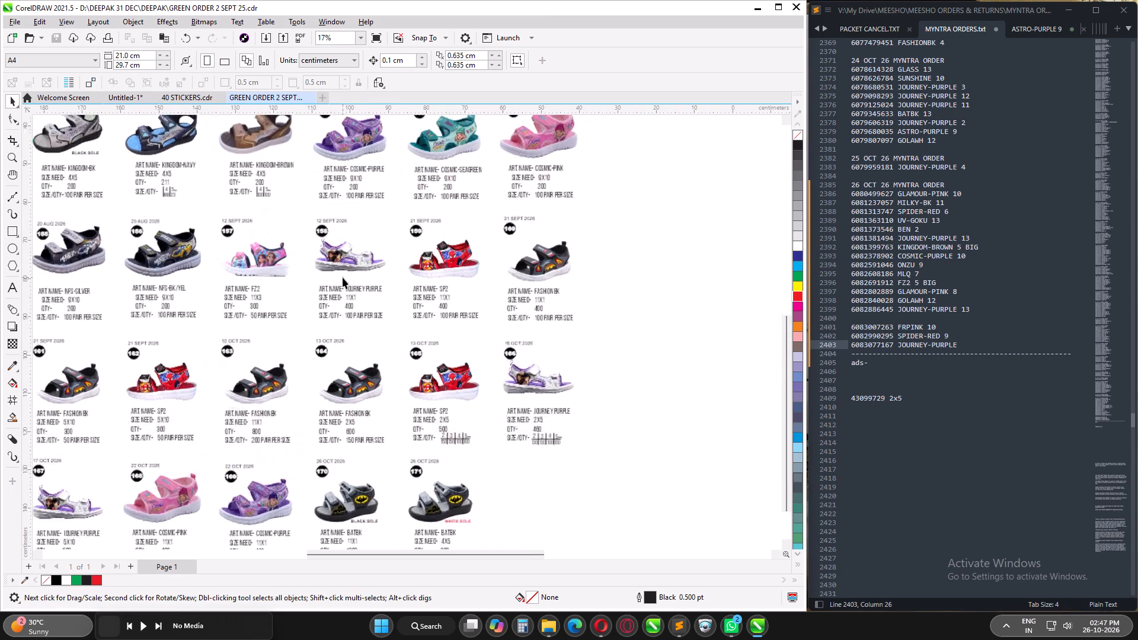
Duplicate the Journey Purple card 158 from the order grid and centre the copy on the page.
scroll(343, 277, down, 3)
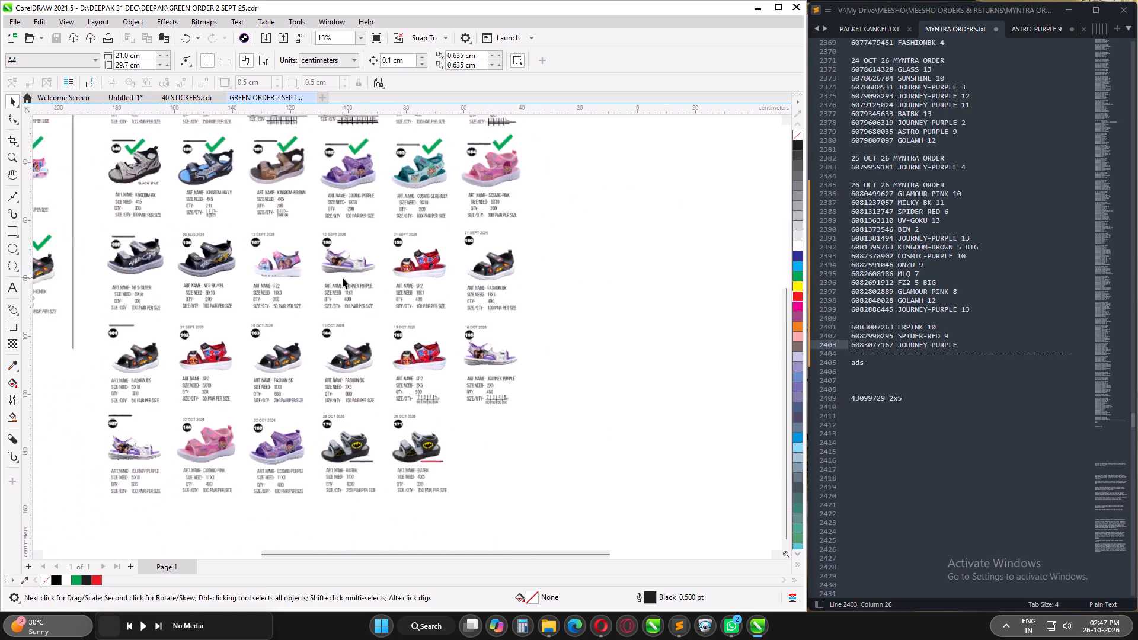
scroll(343, 277, down, 2)
drag(340, 264, 564, 158)
right_click(564, 158)
scroll(367, 423, up, 7)
middle_drag(605, 172, 341, 604)
scroll(461, 415, down, 3)
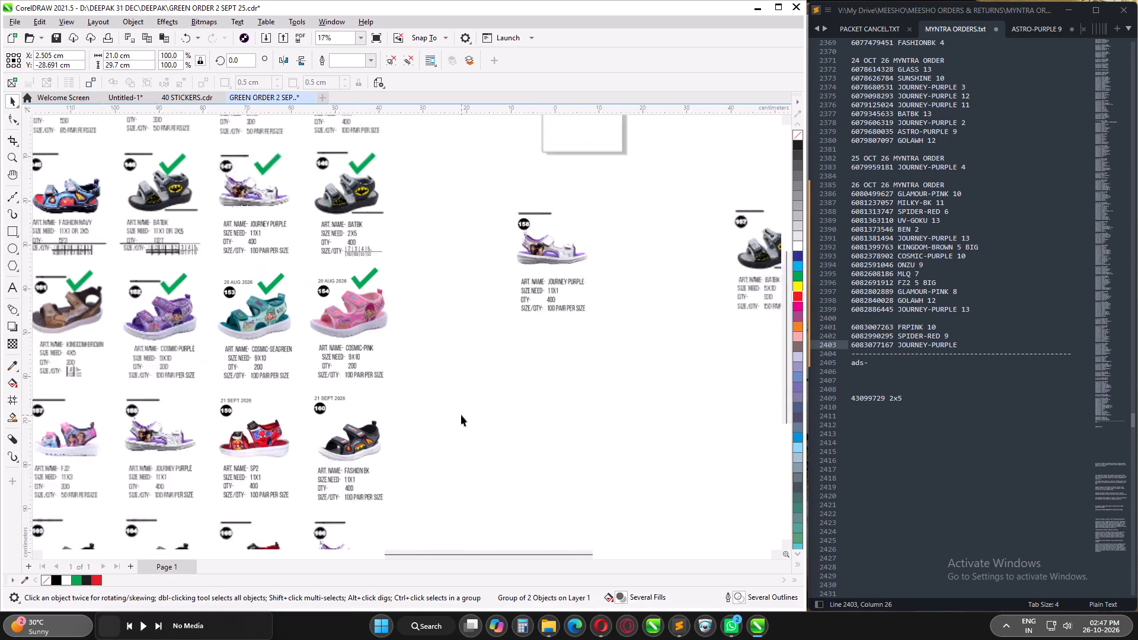
scroll(461, 415, down, 1)
middle_drag(525, 307, 439, 444)
key(p)
Change the number in the copied Journey Purple card's black circle to 172.
middle_drag(465, 266, 445, 358)
scroll(445, 337, up, 7)
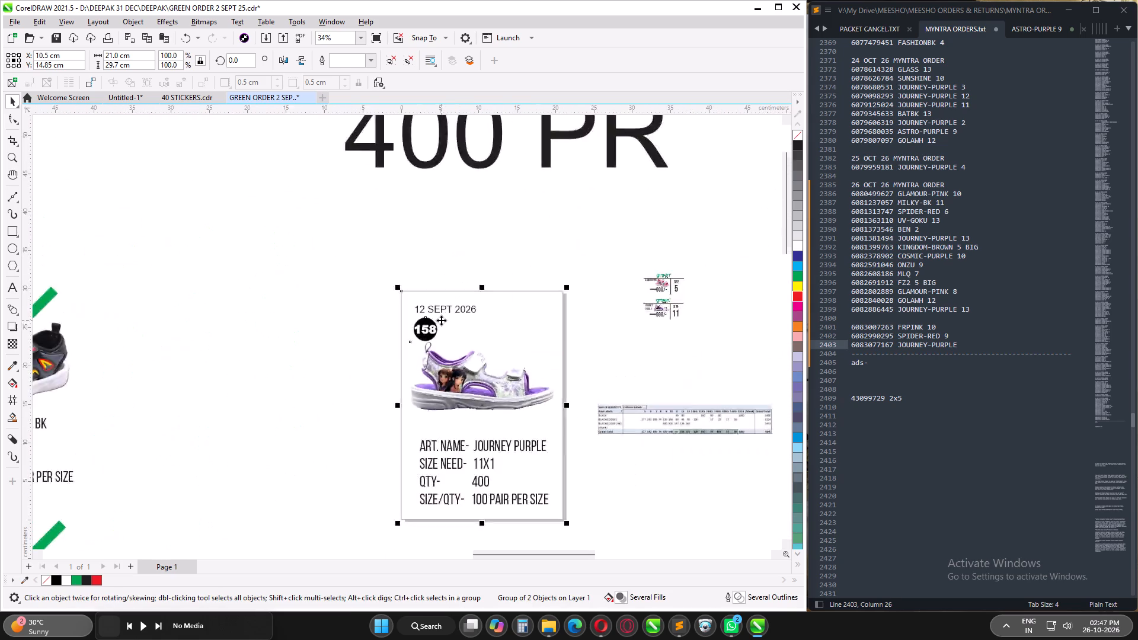
scroll(441, 320, up, 12)
scroll(389, 338, down, 6)
key(space)
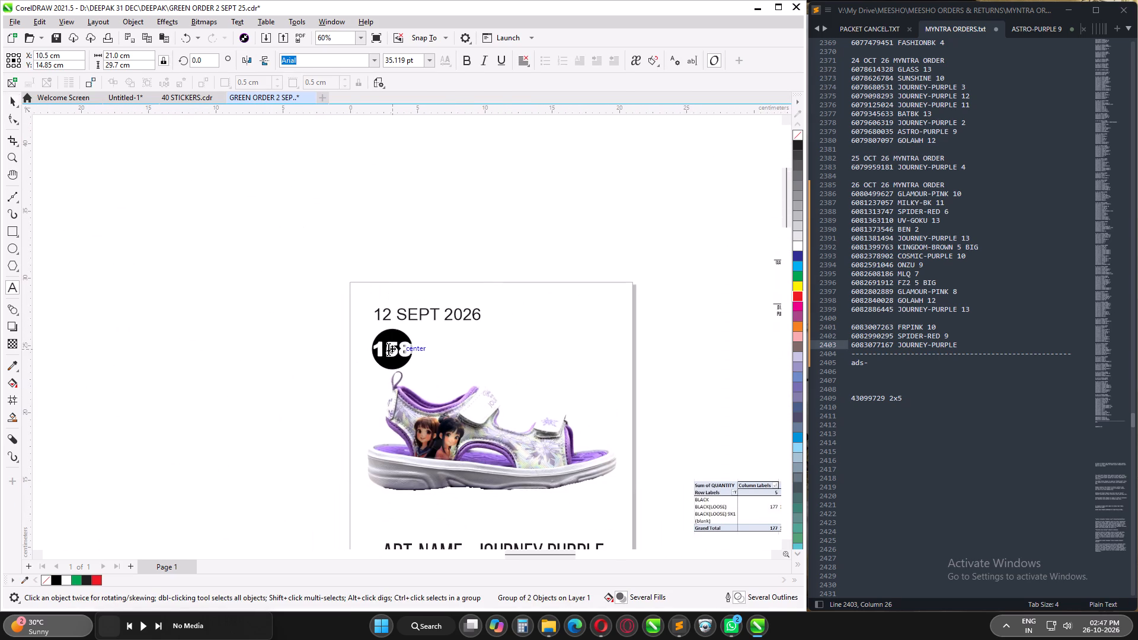
drag(388, 348, 411, 350)
key(7)
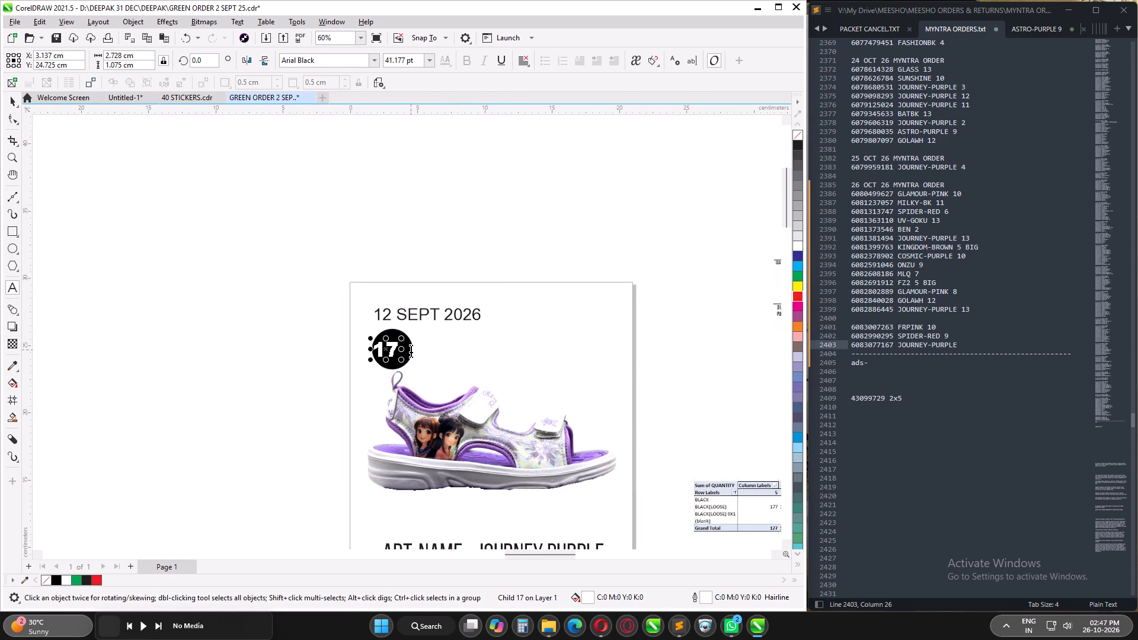
key(2)
click(12, 97)
click(197, 290)
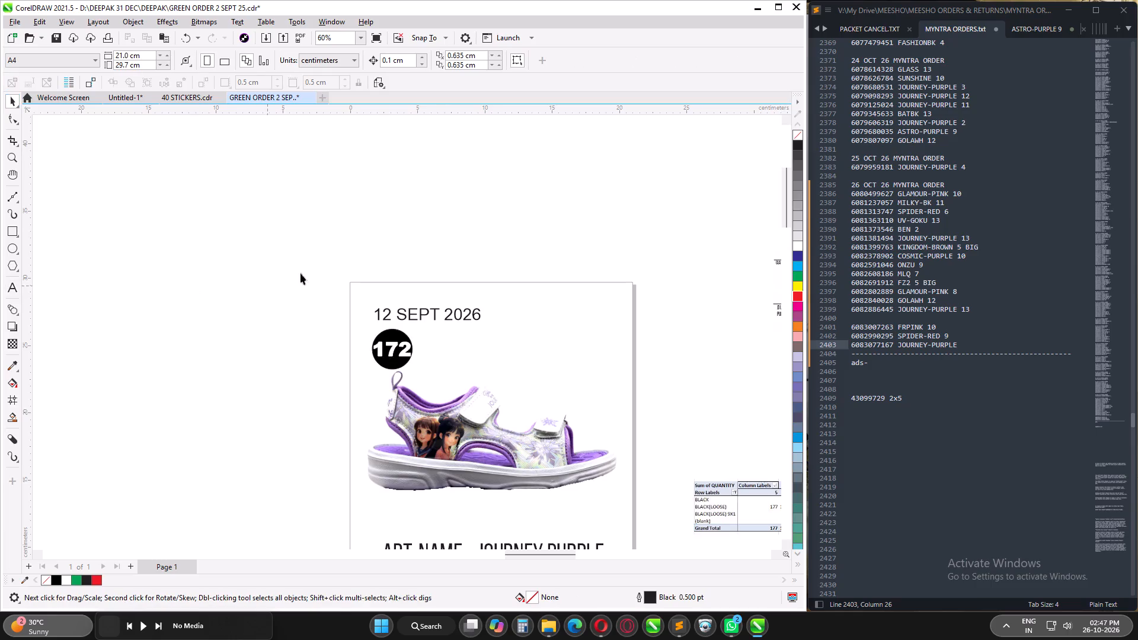
scroll(381, 278, down, 5)
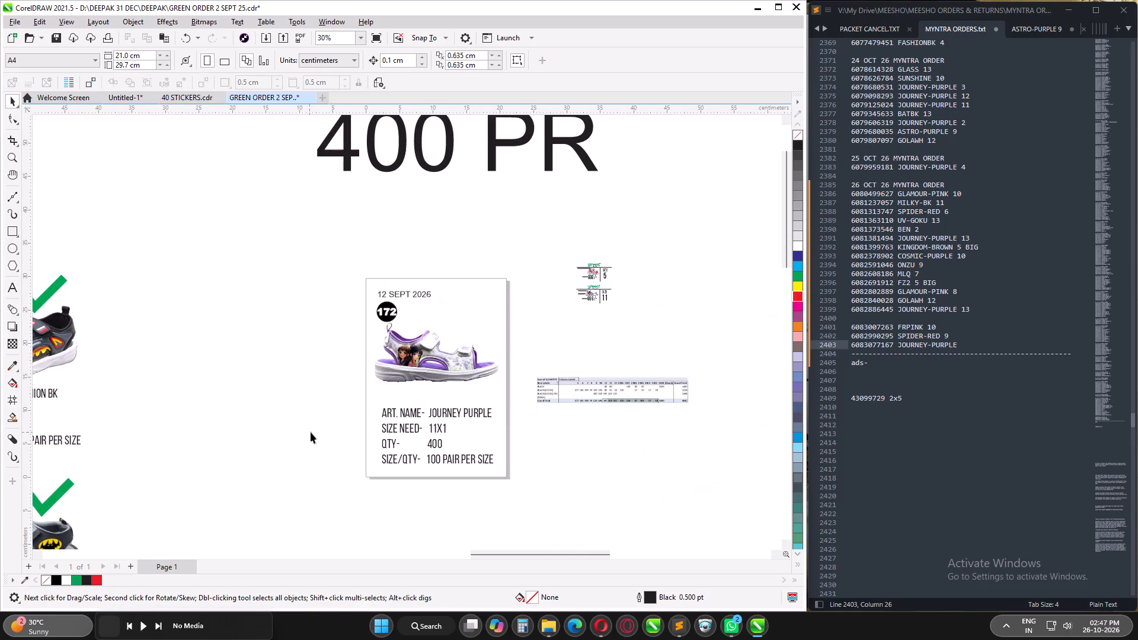
Switch to Sublime Text and save the MYNTRA ORDERS.txt notes.
click(894, 296)
key(ctrl+s)
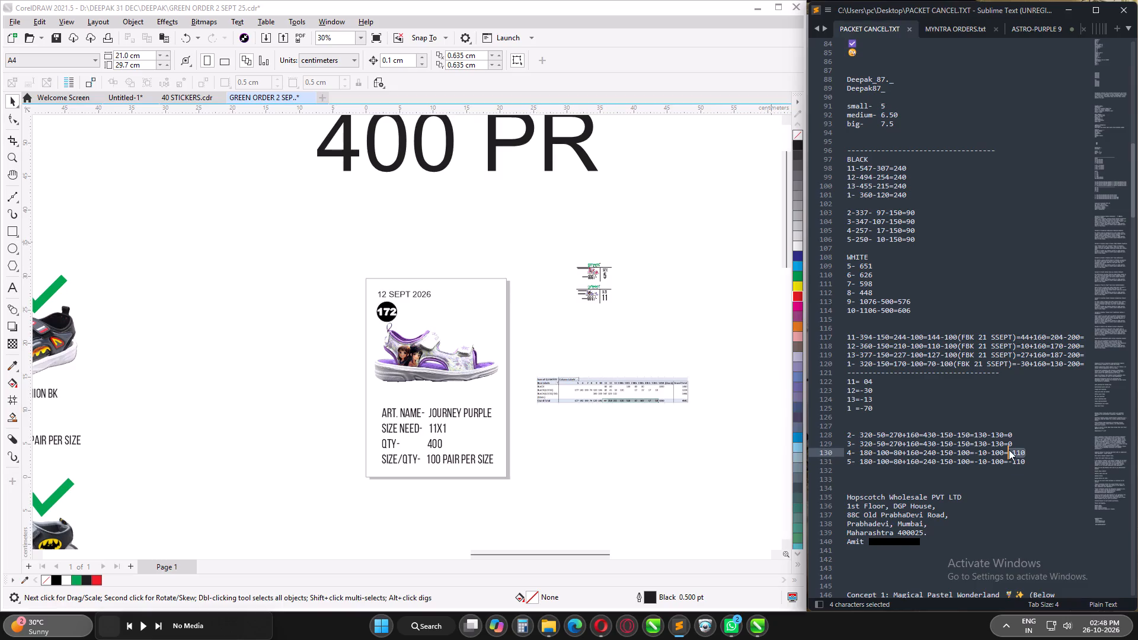
Return to CorelDRAW and examine the order grid up close around Kingdom cards 149 to 151 and the row above.
click(289, 313)
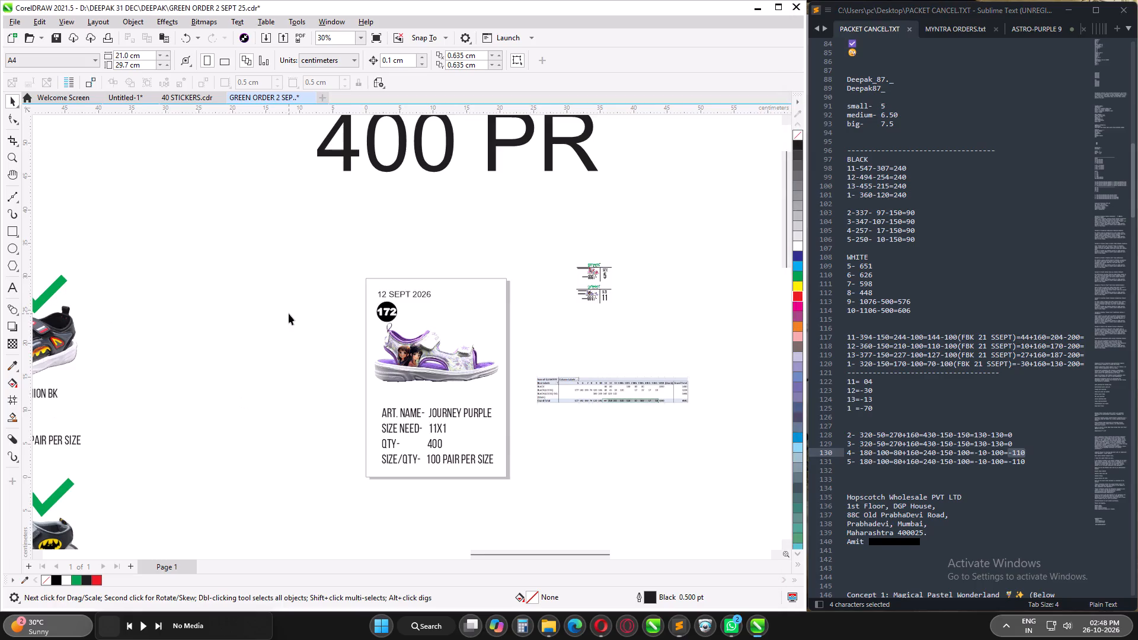
scroll(289, 313, down, 6)
middle_drag(223, 449, 402, 316)
middle_drag(186, 447, 469, 329)
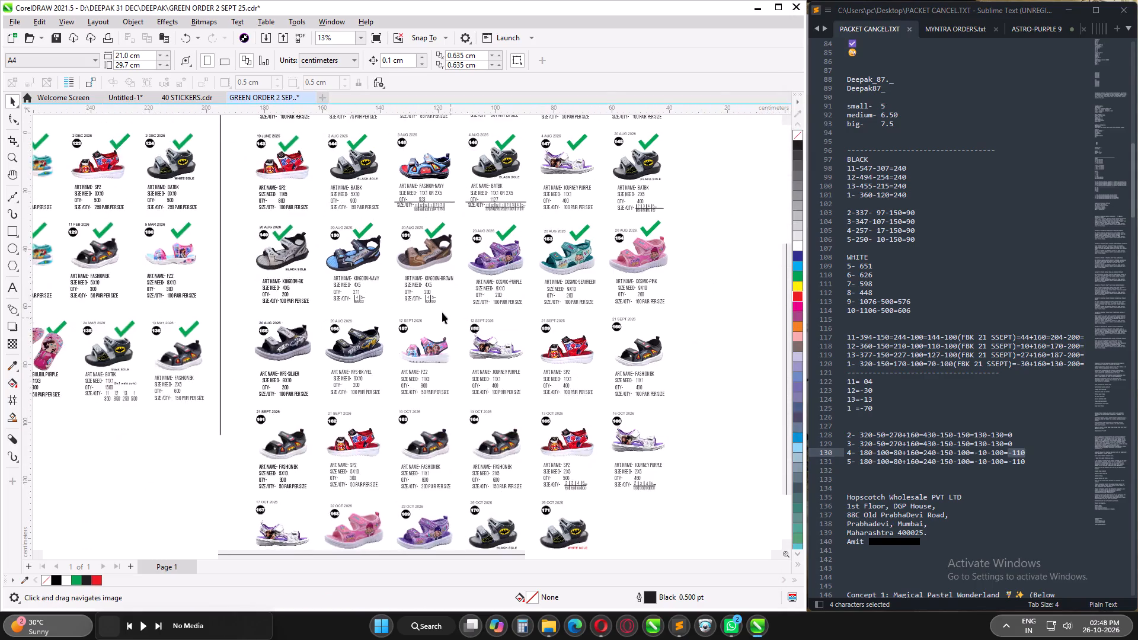
scroll(423, 277, up, 7)
middle_drag(414, 254, 498, 356)
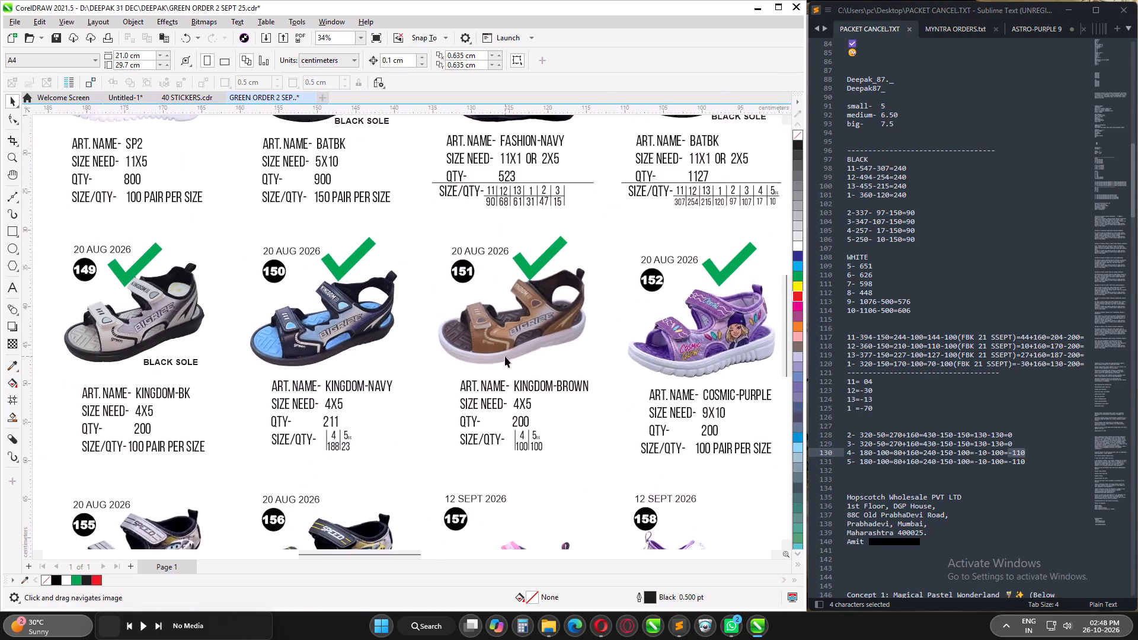
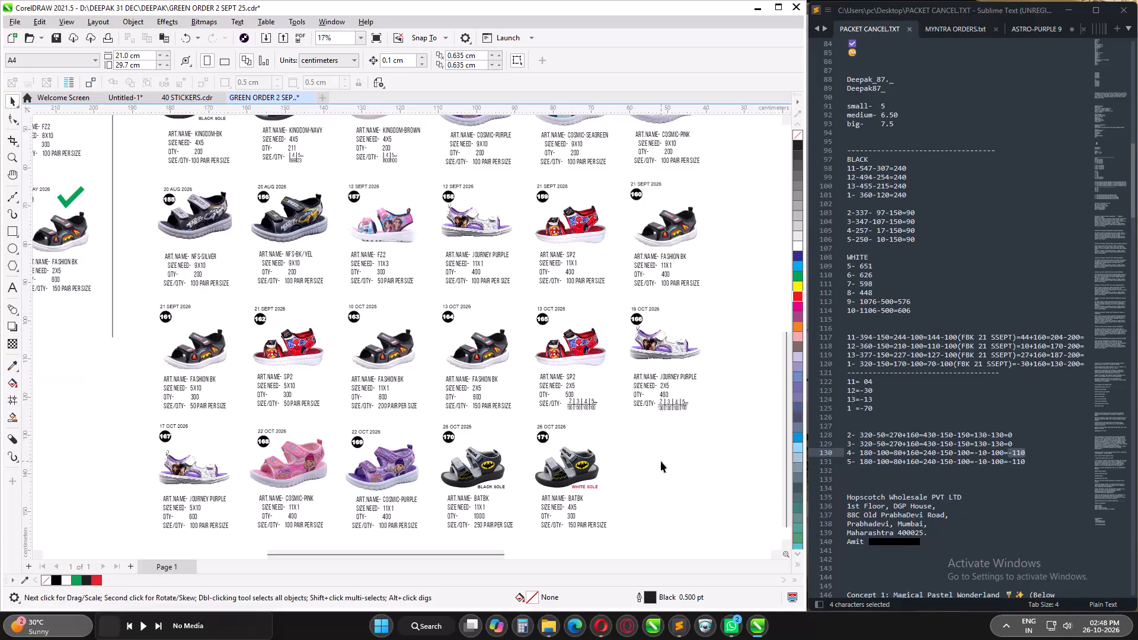
Save the GREEN ORDER 2 SEPT 25 document.
key(ctrl+s)
click(707, 619)
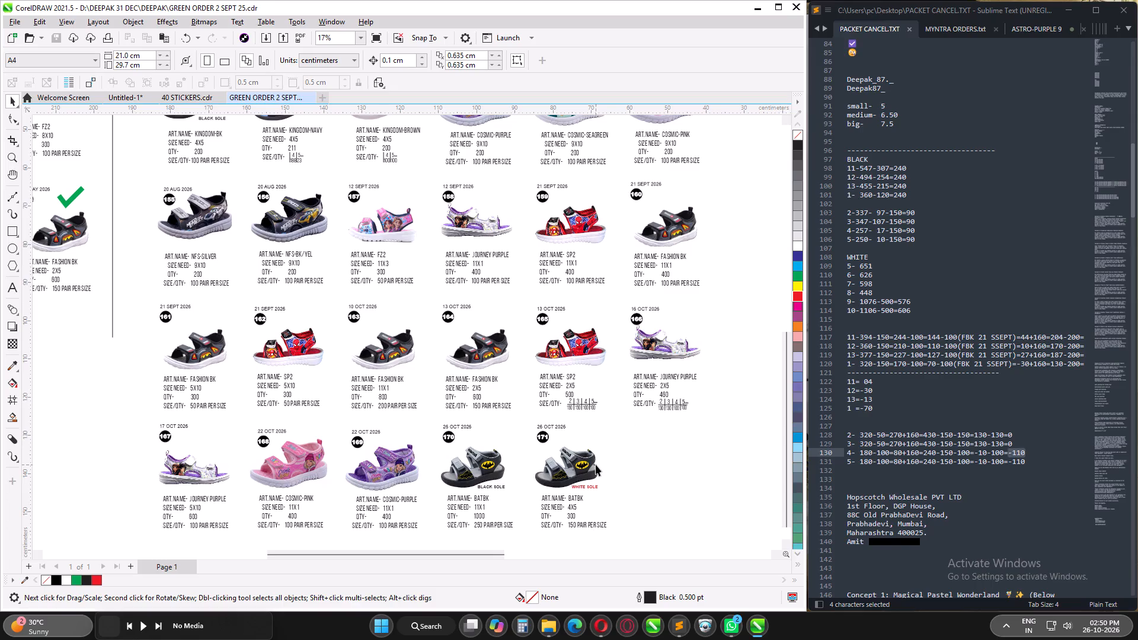
scroll(401, 251, down, 3)
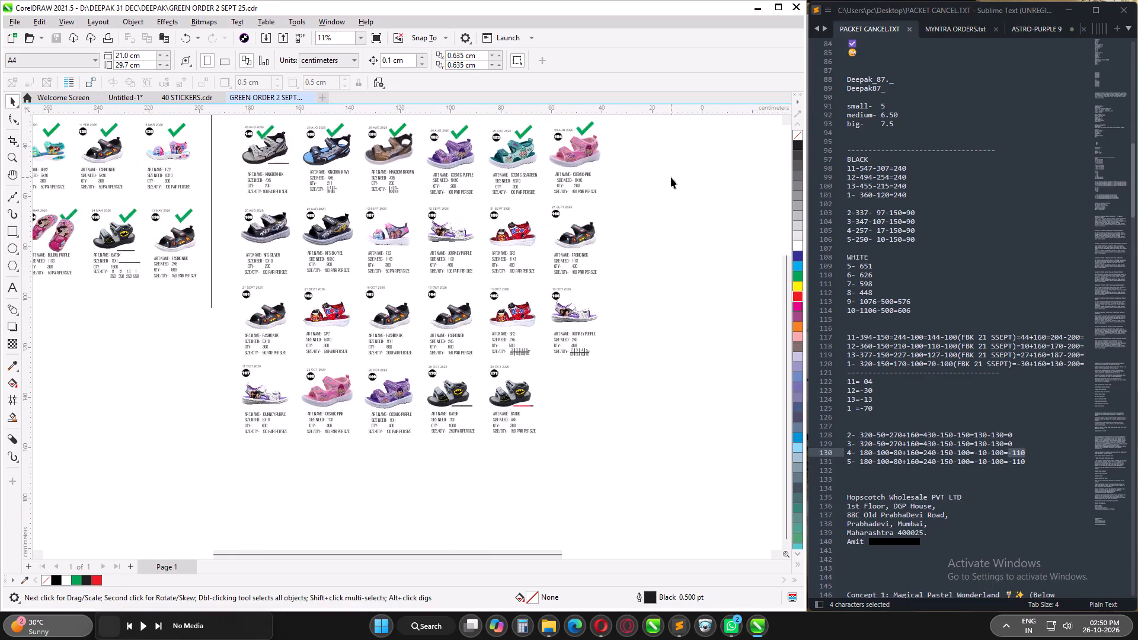
middle_drag(671, 177, 408, 564)
middle_drag(414, 498, 558, 121)
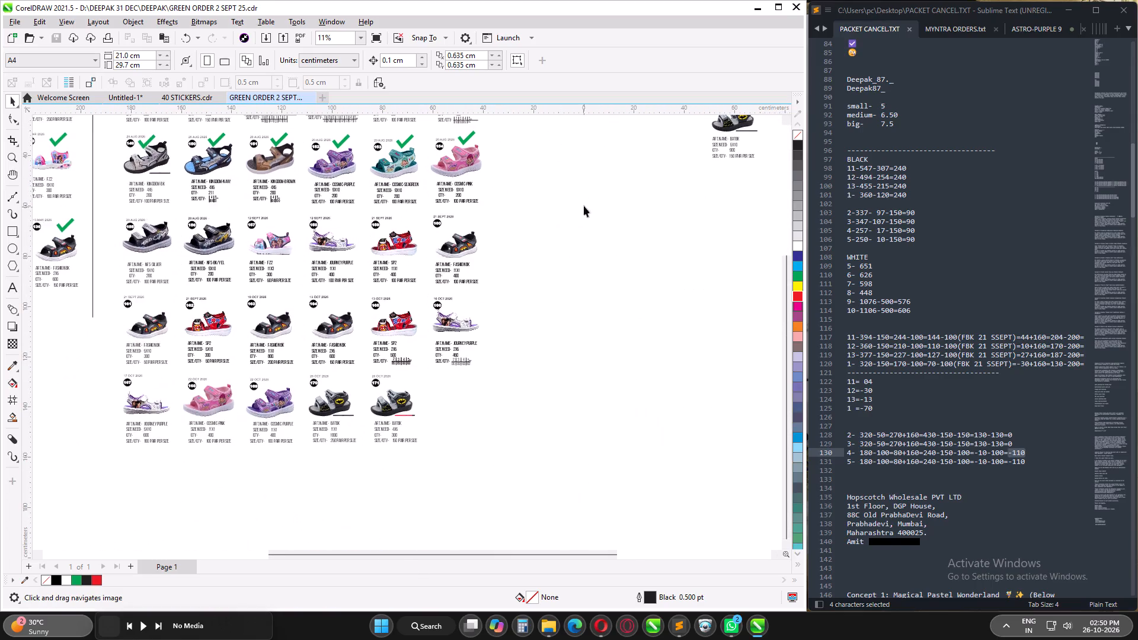
middle_drag(584, 206, 437, 480)
scroll(452, 295, up, 8)
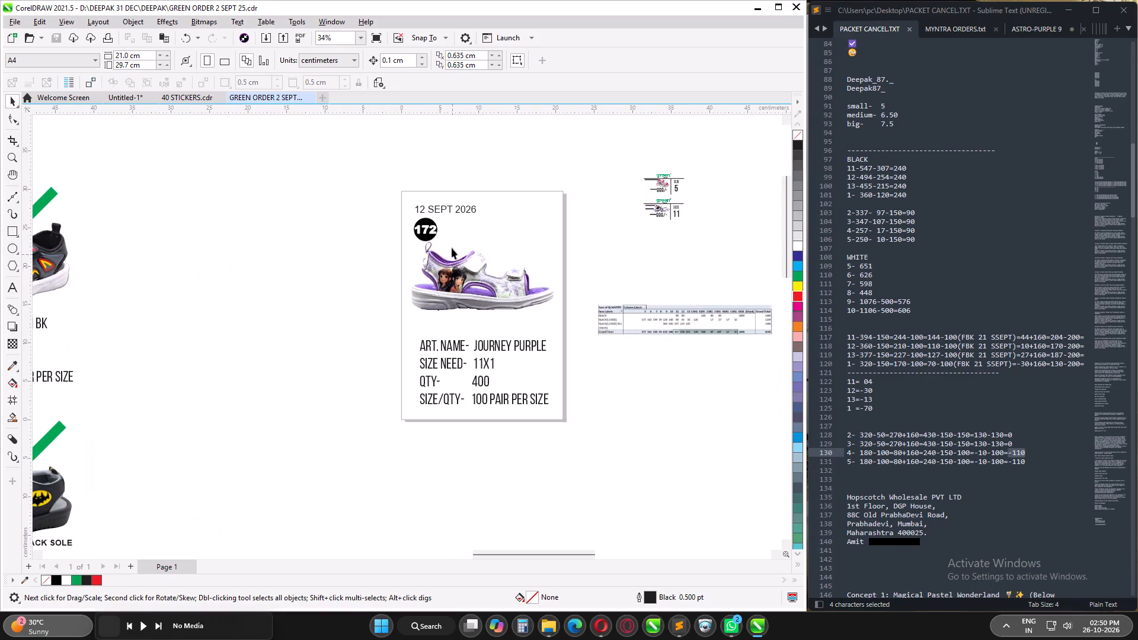
click(15, 291)
scroll(491, 192, up, 7)
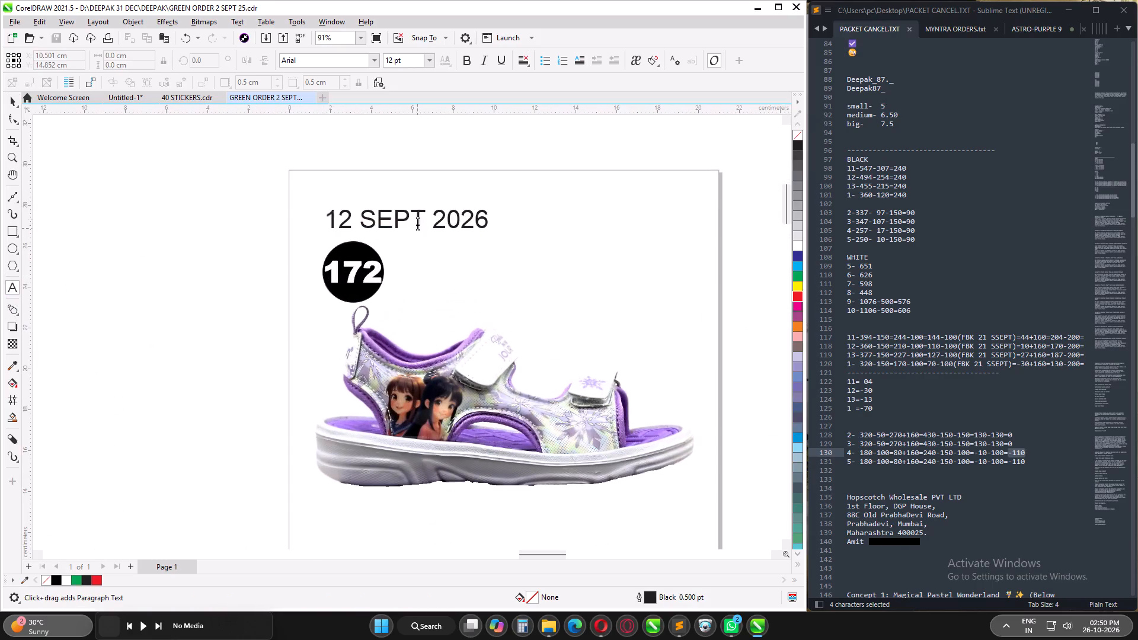
drag(426, 215, 322, 215)
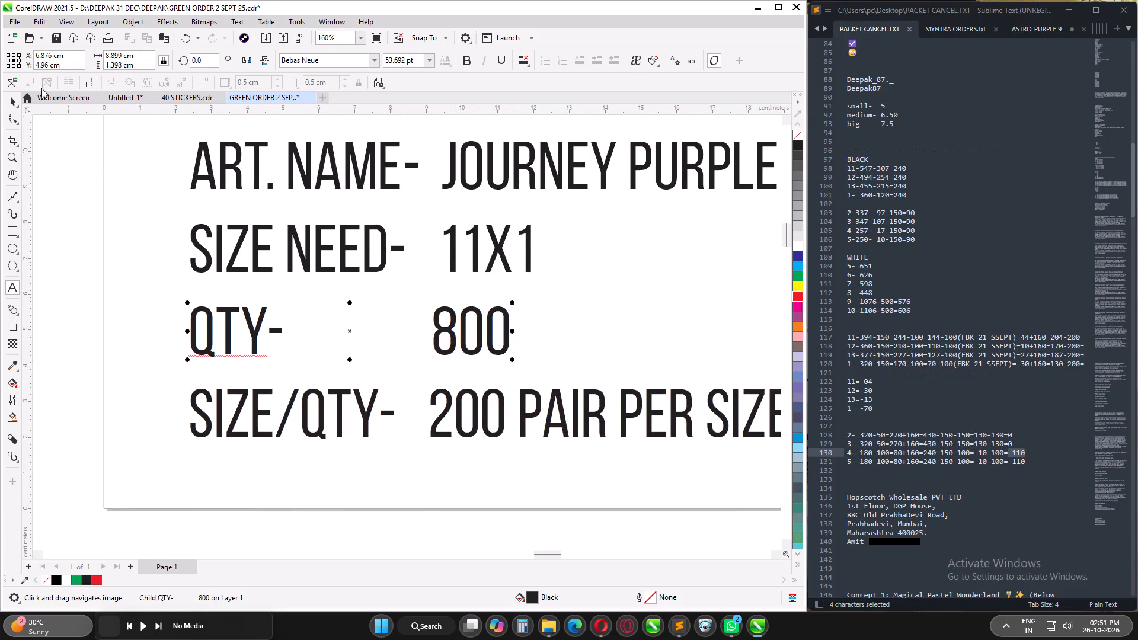
click(13, 101)
click(72, 235)
Save the order document with the updated Journey Purple 172 card.
key(ctrl+s)
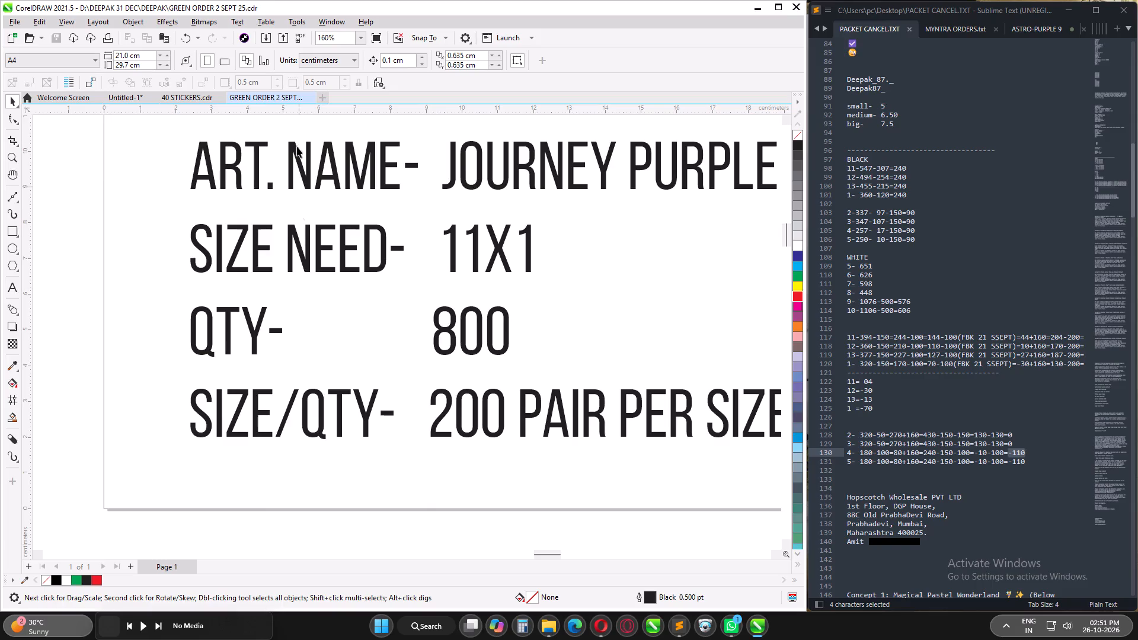
Examine the August 2026 order cards 144 to 154 up close, especially the size/quantity table of BATBK 146.
scroll(348, 336, down, 11)
middle_drag(264, 362, 568, 238)
middle_drag(180, 418, 579, 231)
middle_drag(274, 400, 385, 337)
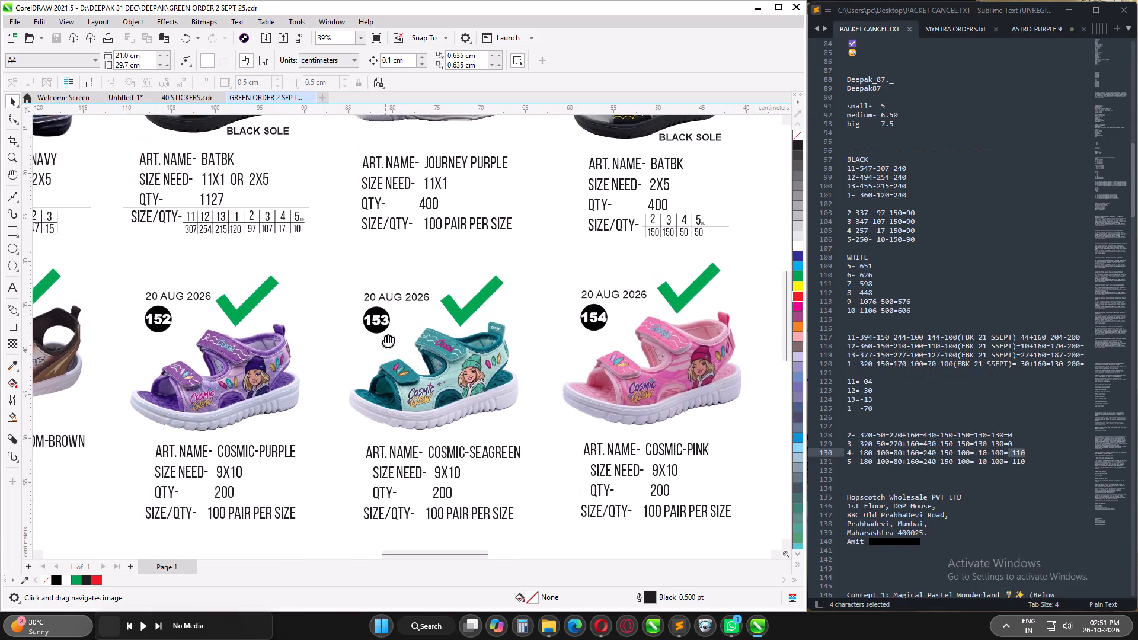
middle_drag(385, 337, 386, 337)
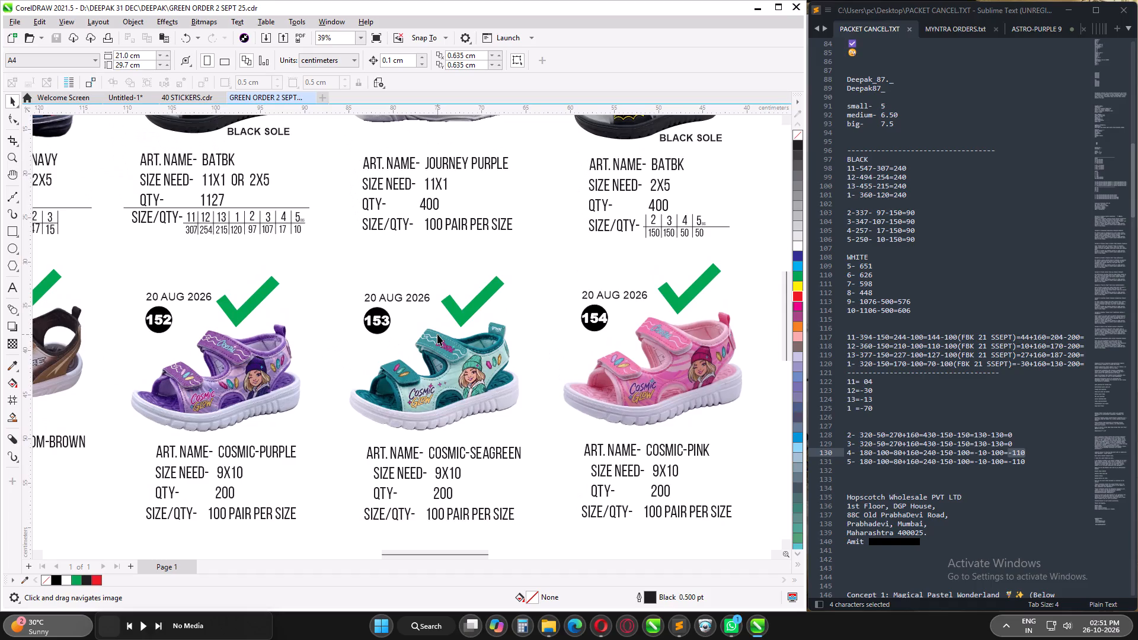
scroll(418, 291, down, 4)
middle_drag(239, 360, 381, 333)
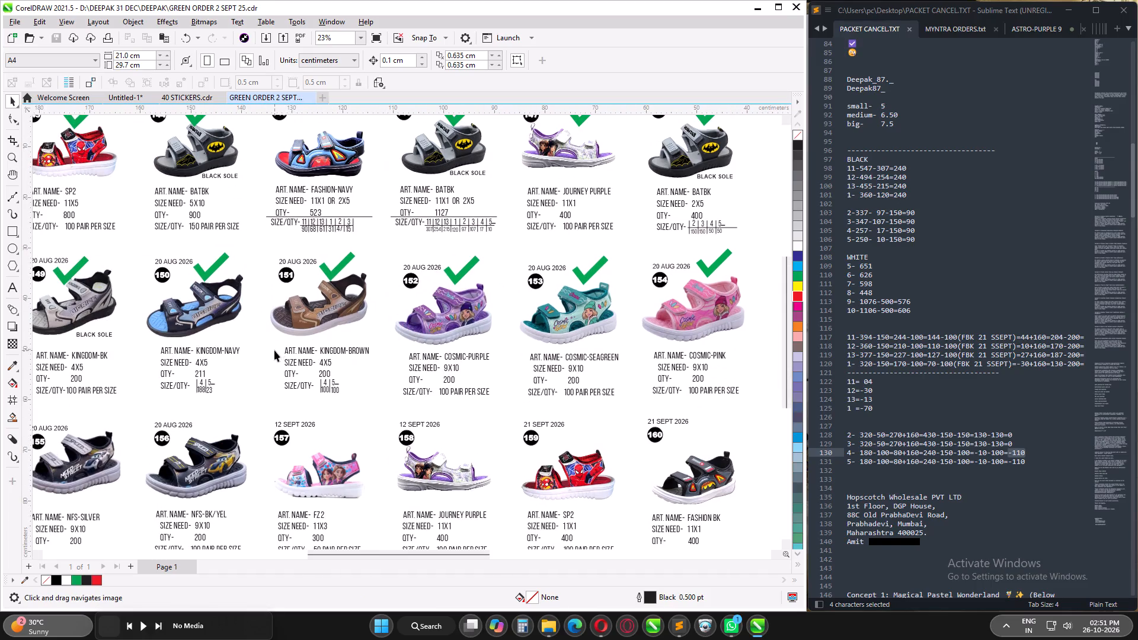
middle_drag(388, 253, 337, 335)
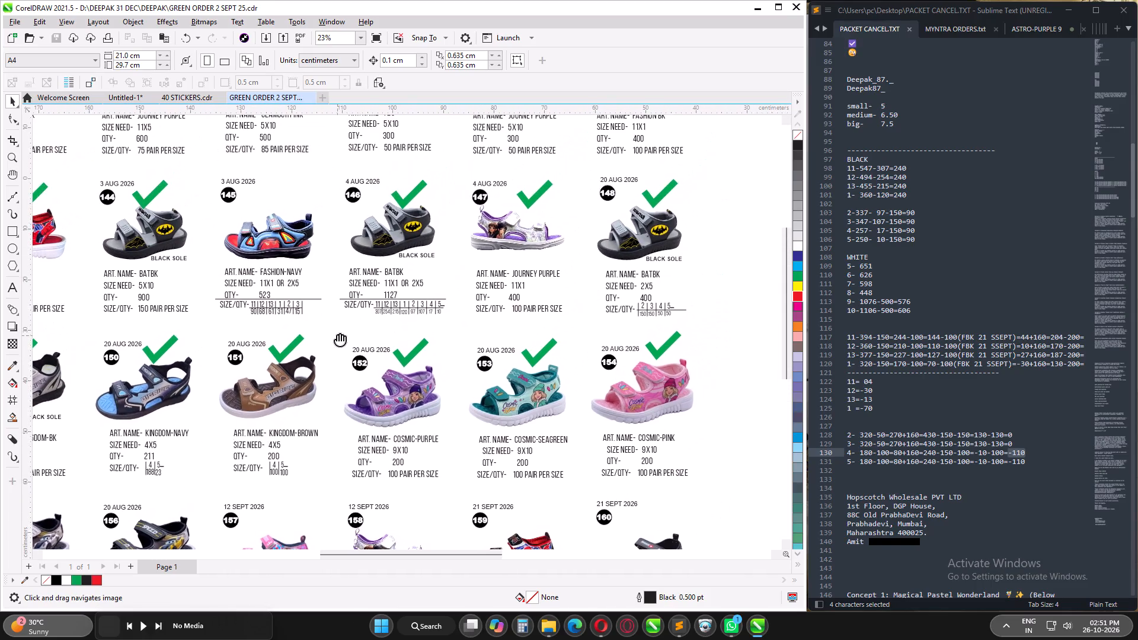
middle_drag(337, 335, 302, 359)
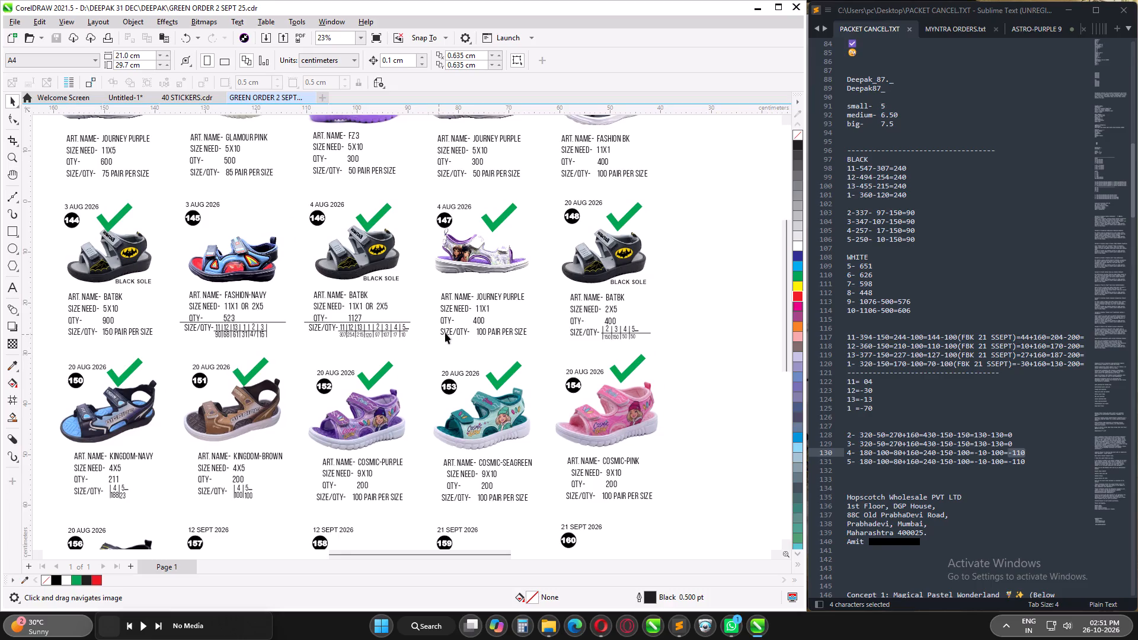
scroll(454, 325, up, 1)
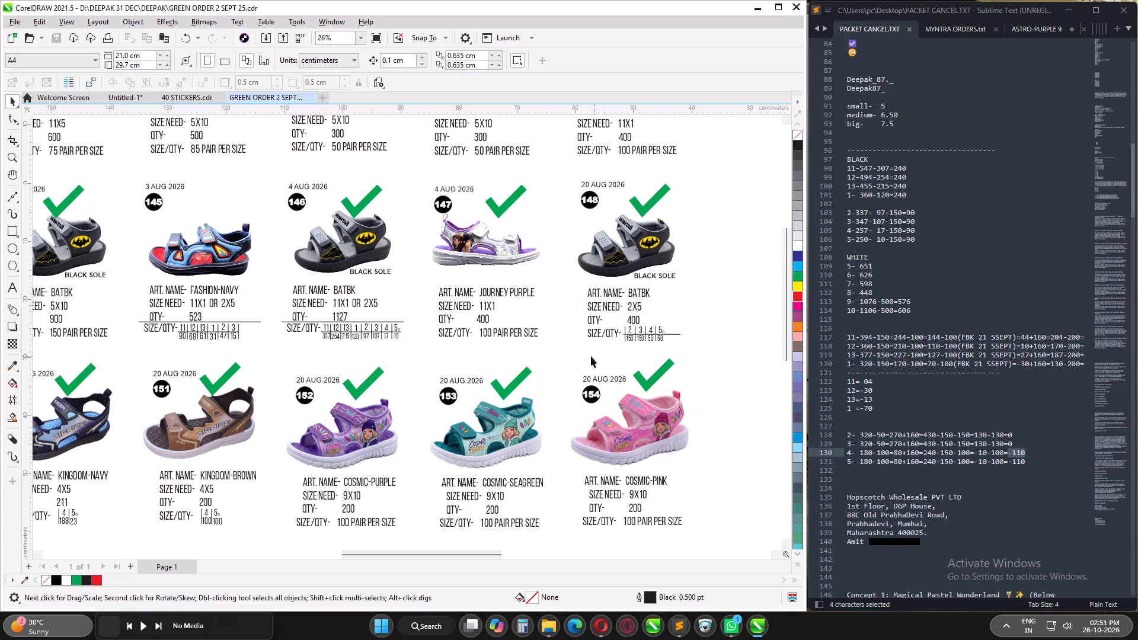
scroll(360, 328, up, 4)
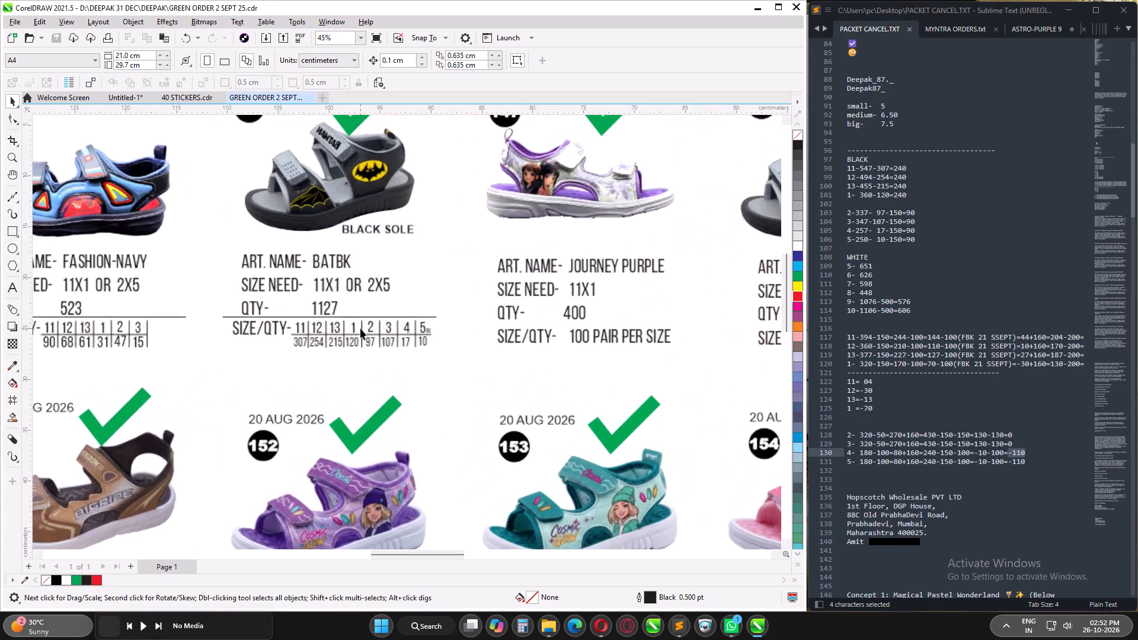
scroll(373, 343, up, 3)
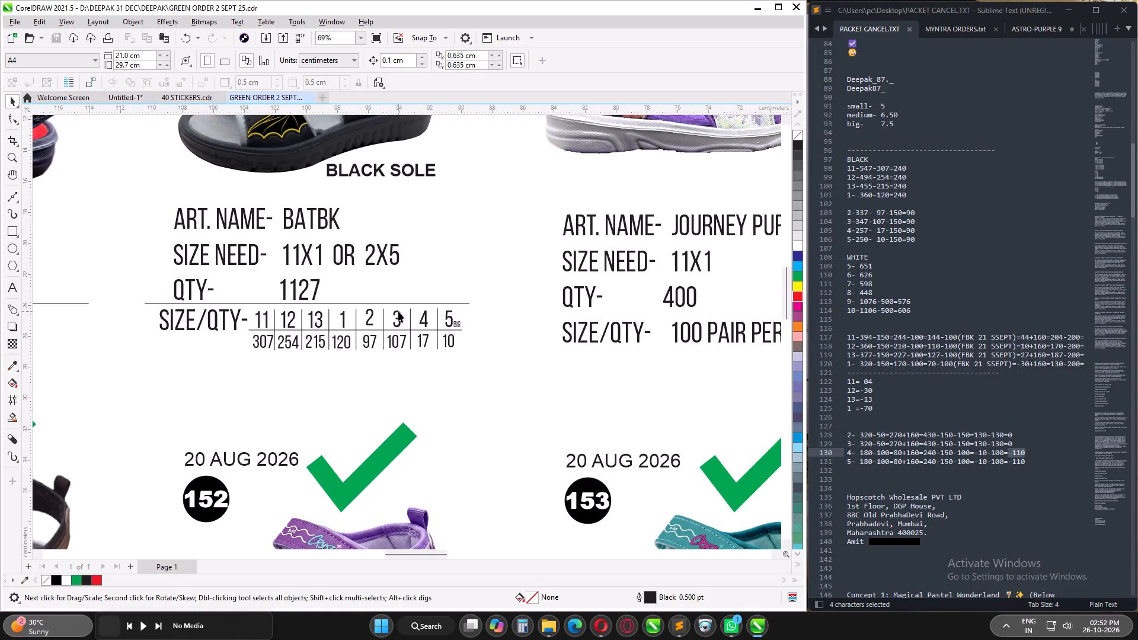
scroll(398, 311, down, 3)
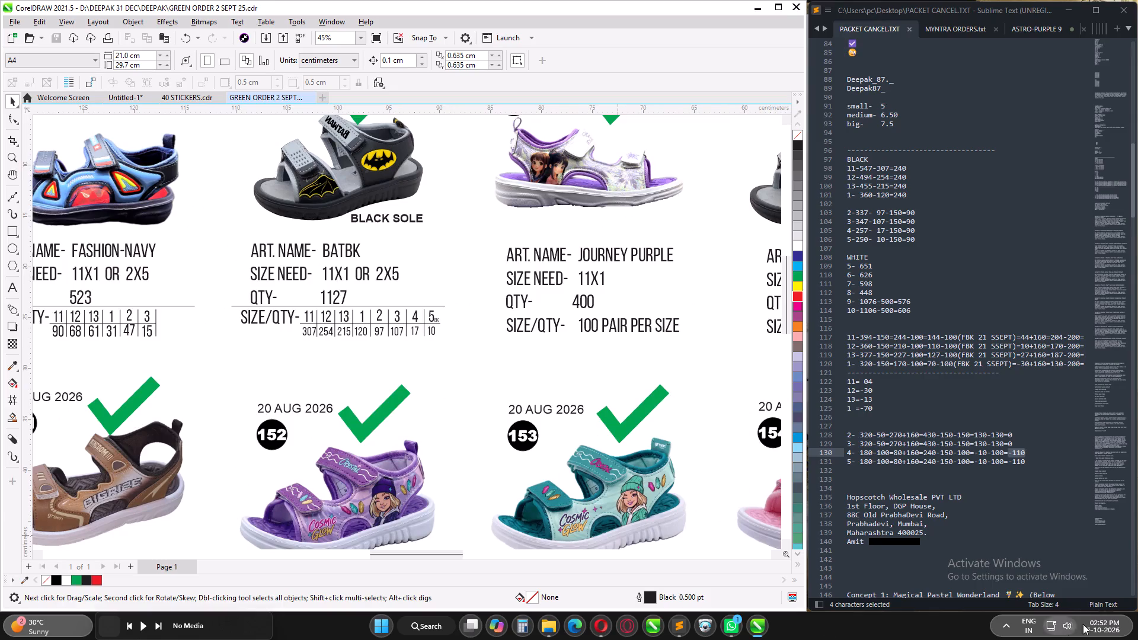
Copy the green tick from the Cosmic-Seagreen 153 card onto the Journey Purple 158 card.
scroll(549, 349, down, 1)
middle_drag(576, 467, 481, 268)
scroll(477, 262, down, 3)
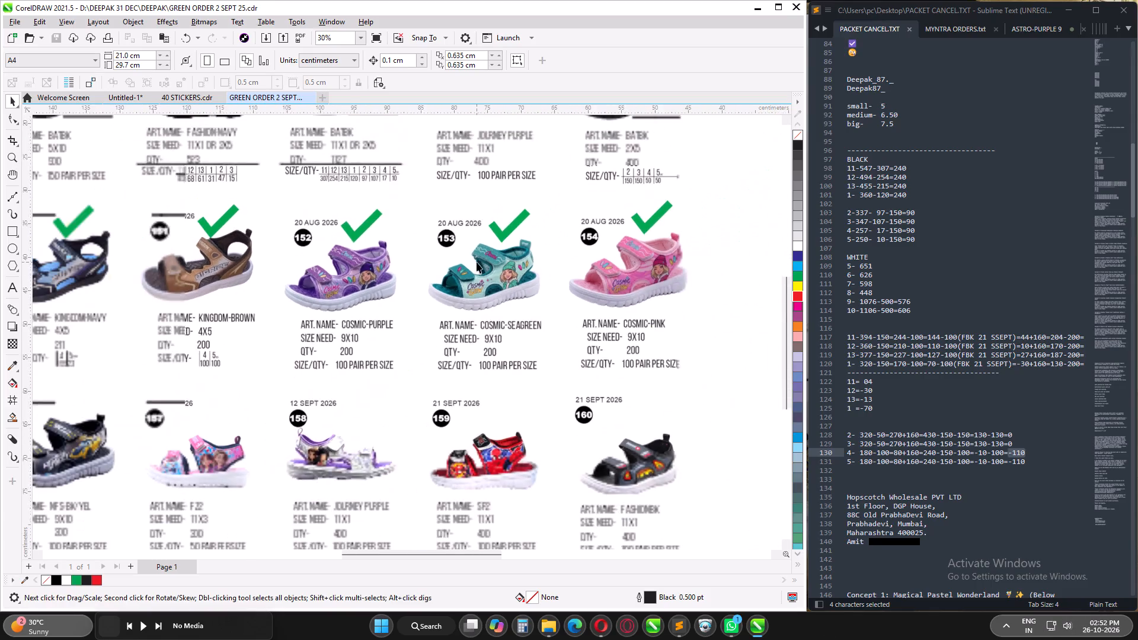
middle_drag(323, 437, 442, 386)
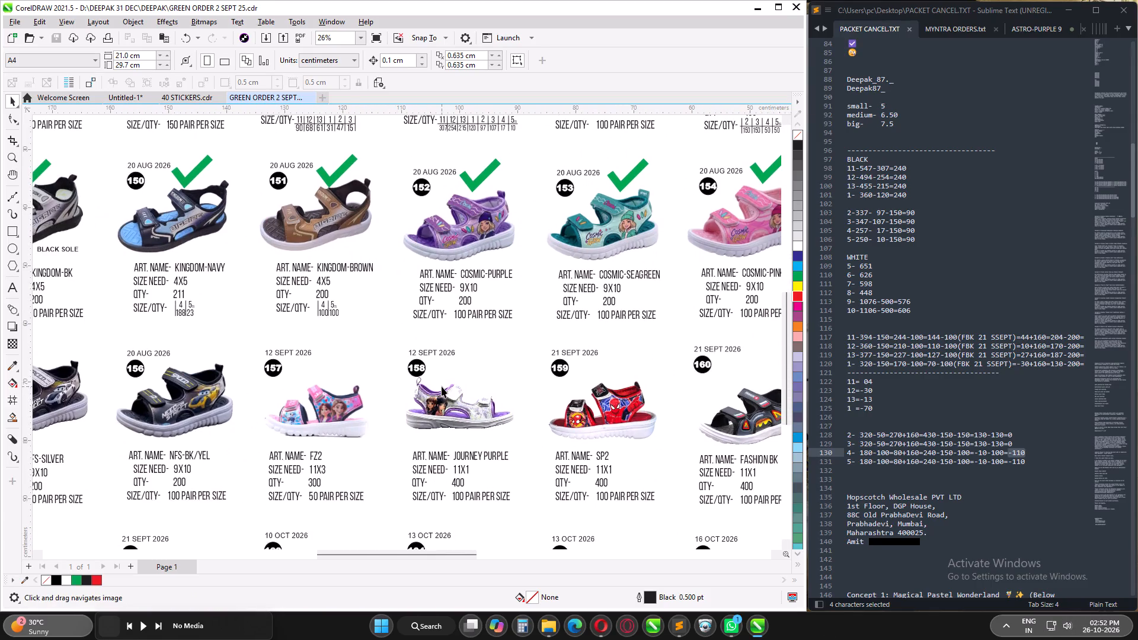
scroll(442, 385, down, 3)
click(567, 249)
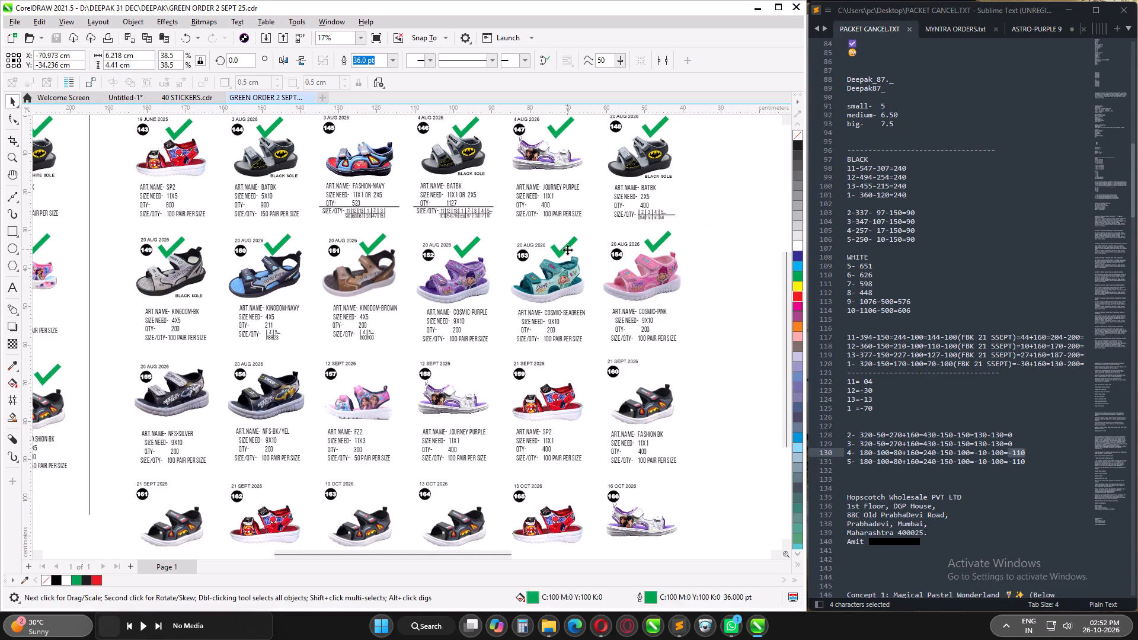
drag(564, 248, 466, 375)
right_click(466, 375)
scroll(459, 412, up, 4)
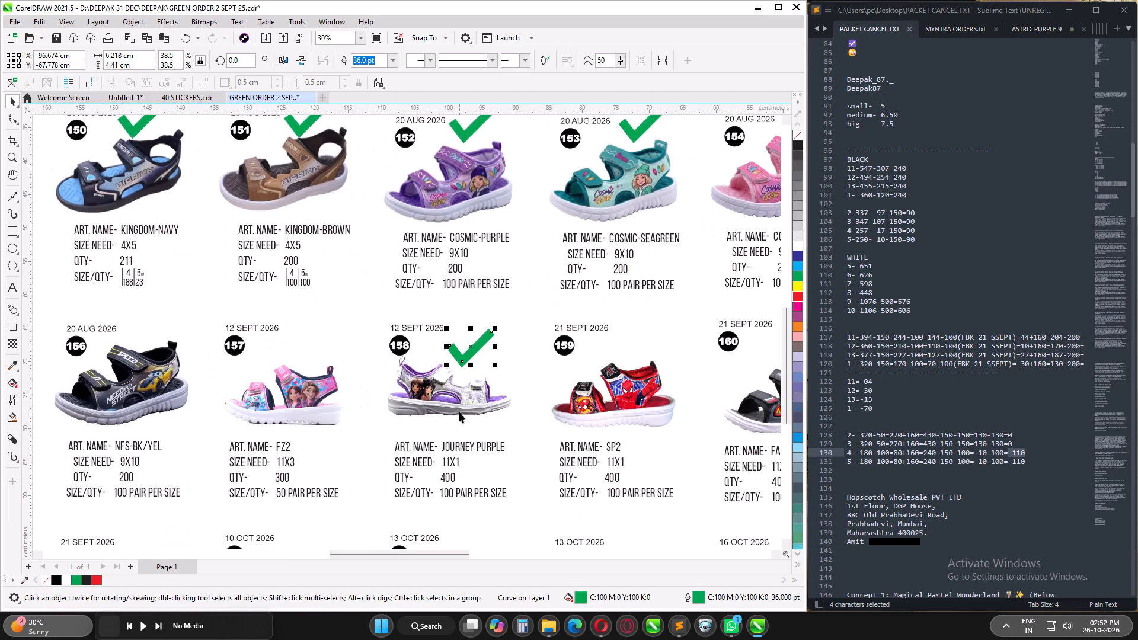
middle_drag(468, 475, 471, 430)
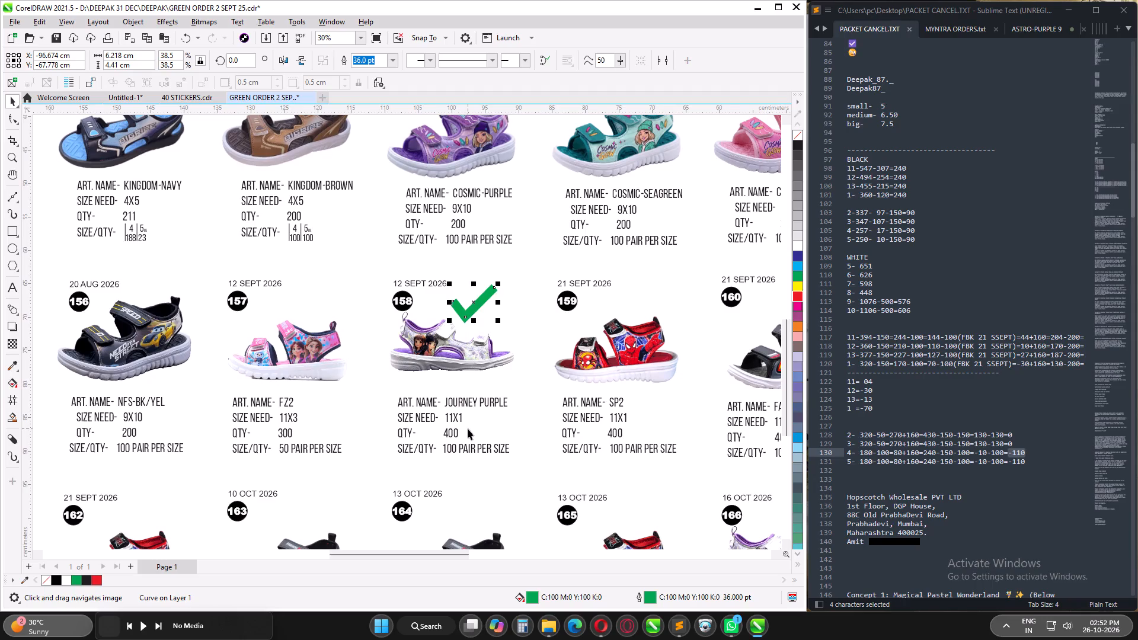
scroll(468, 428, down, 4)
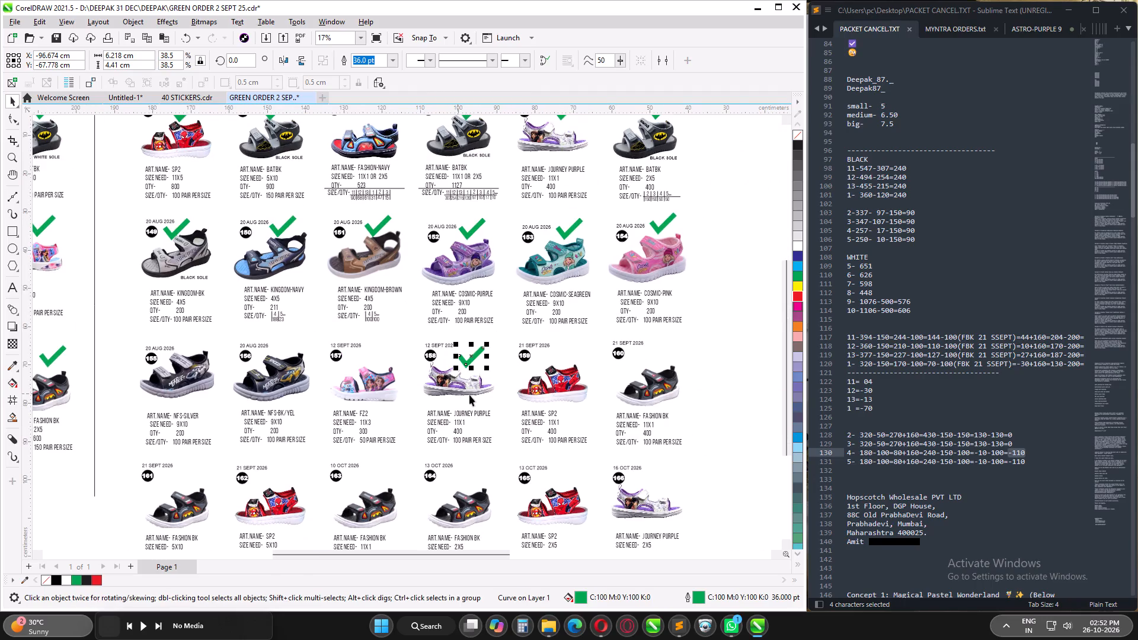
middle_drag(469, 397, 451, 238)
middle_drag(447, 222, 402, 404)
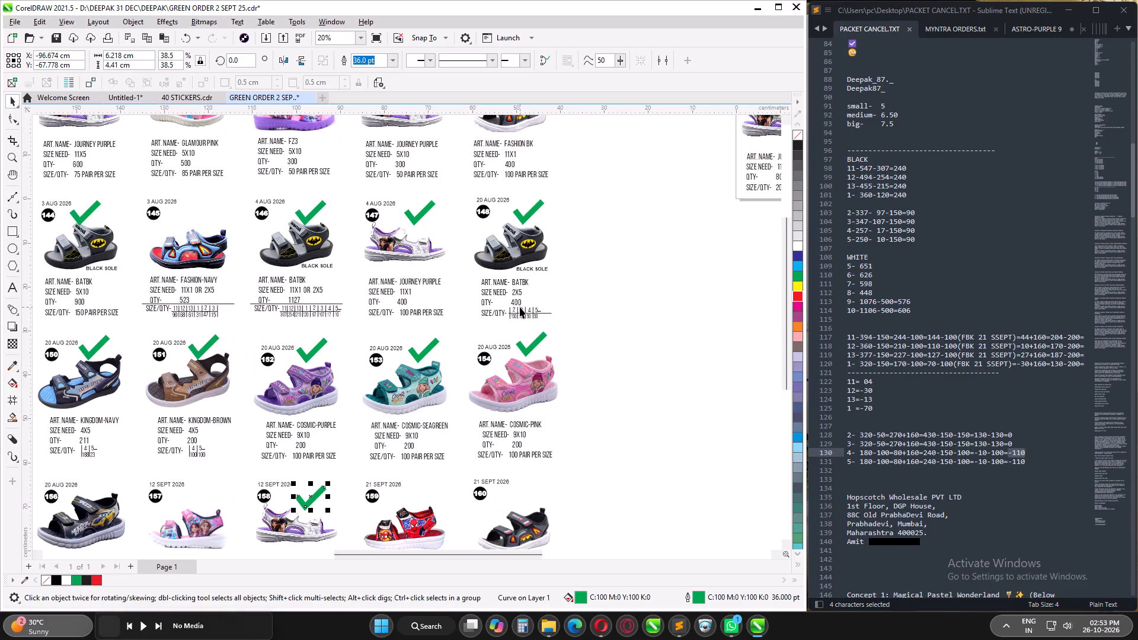
middle_drag(190, 455, 280, 404)
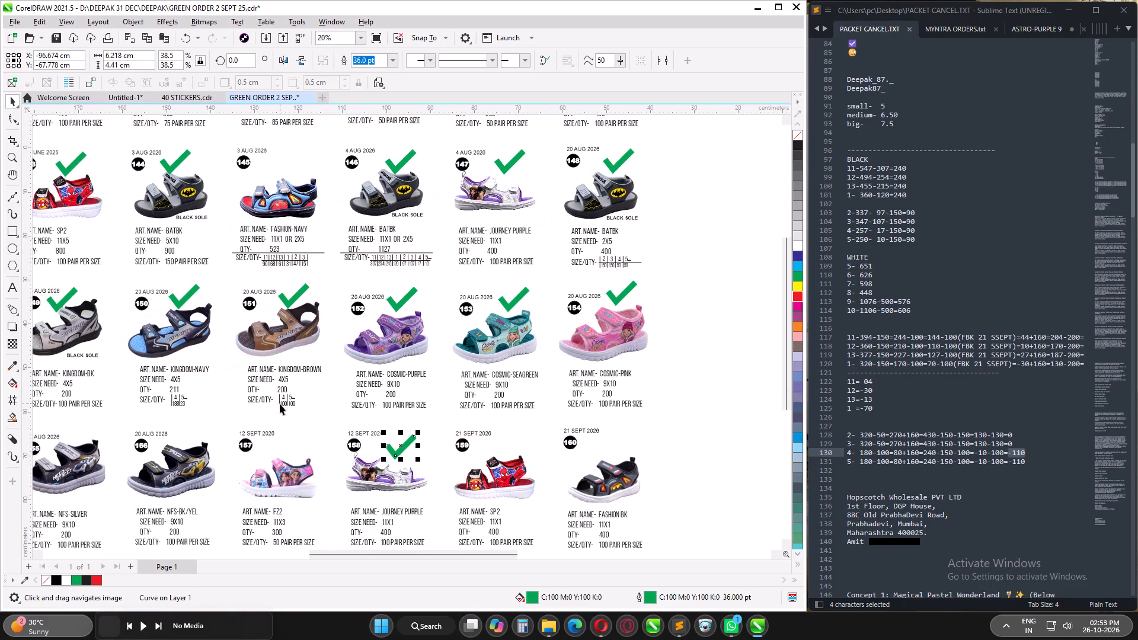
middle_drag(212, 436, 247, 453)
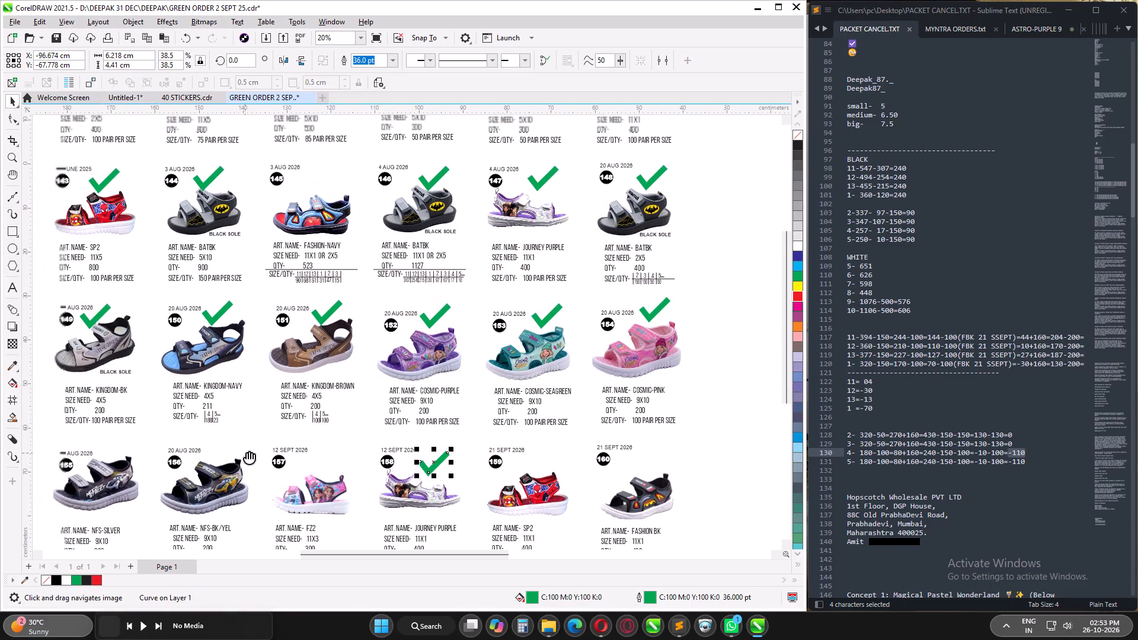
middle_drag(247, 453, 285, 472)
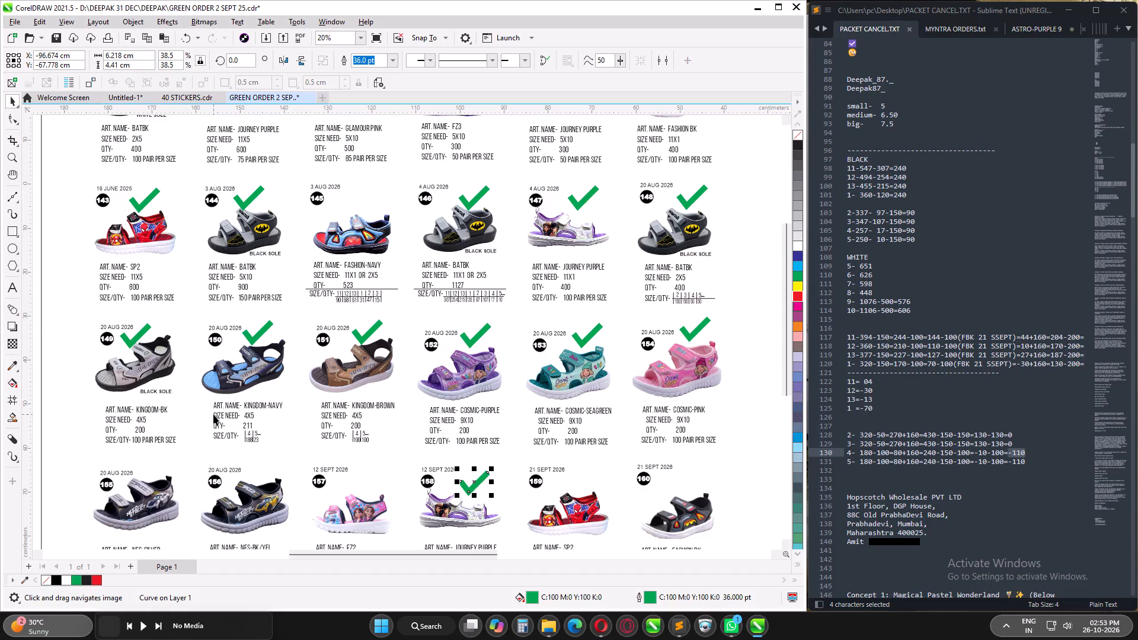
Save the order document with the tick added to card 158.
key(ctrl+s)
Look over the lower rows of the order grid, cards 155 to 171.
middle_drag(375, 475, 344, 246)
middle_drag(415, 429, 417, 316)
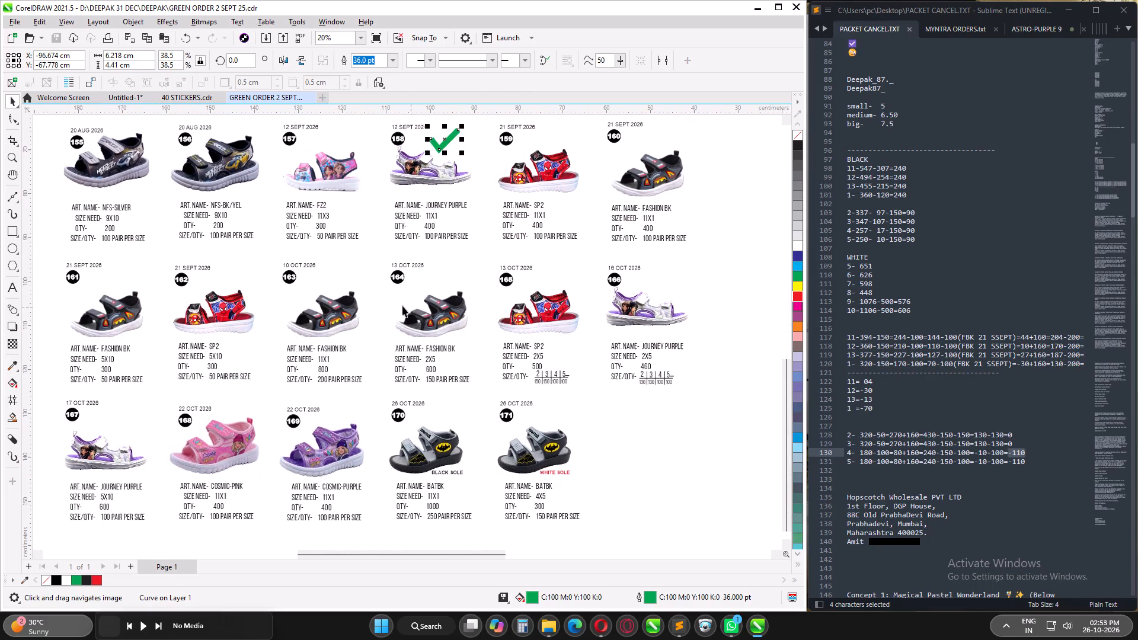